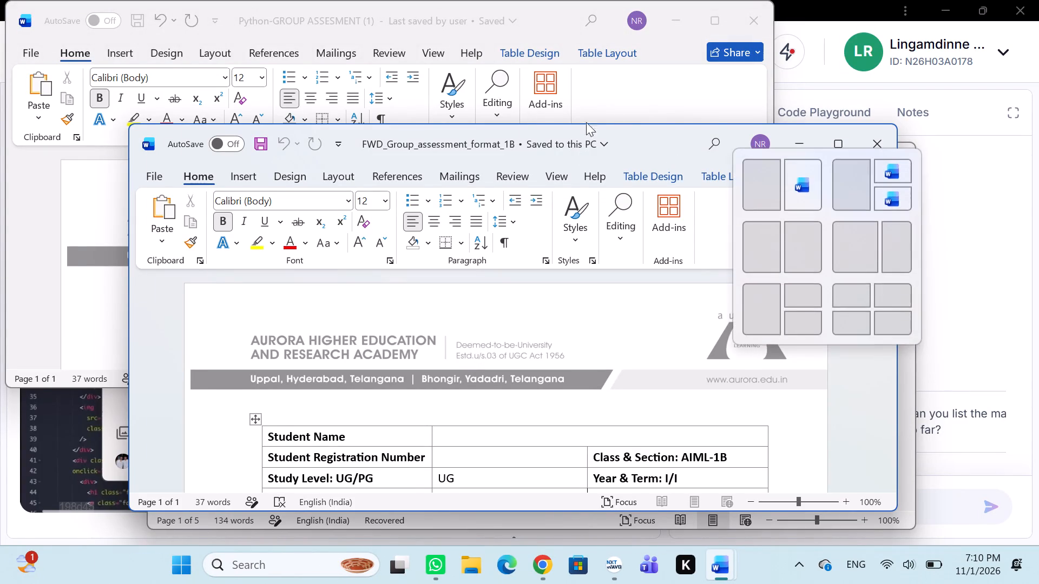
Minimize the FWD_Group_assessment_format_1B document and look through the Python-GROUP ASSESMENT (1) document's questions, code answers and output screenshots.
left_click(788, 131)
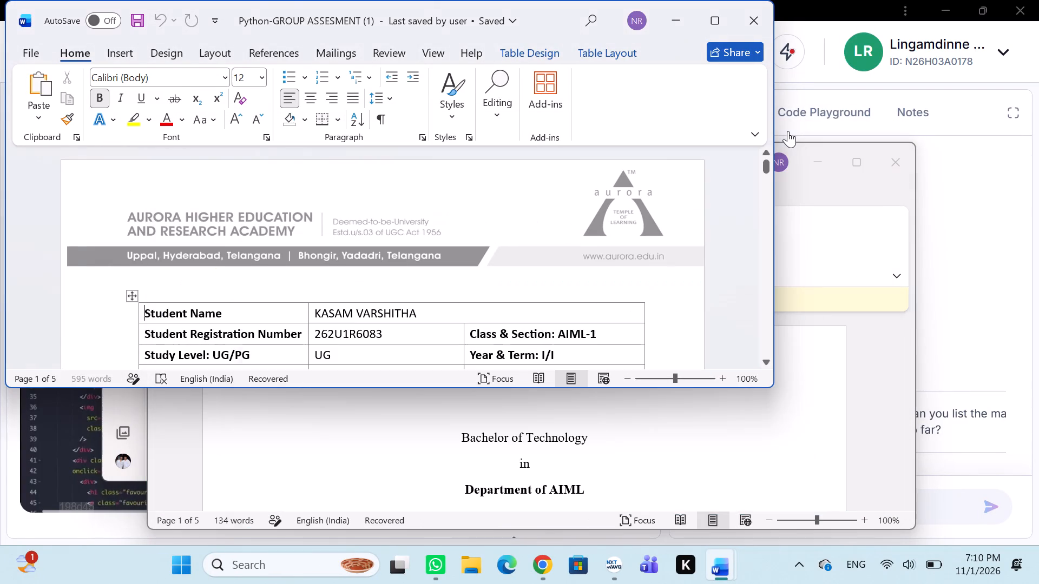
scroll(597, 162, "down", 3)
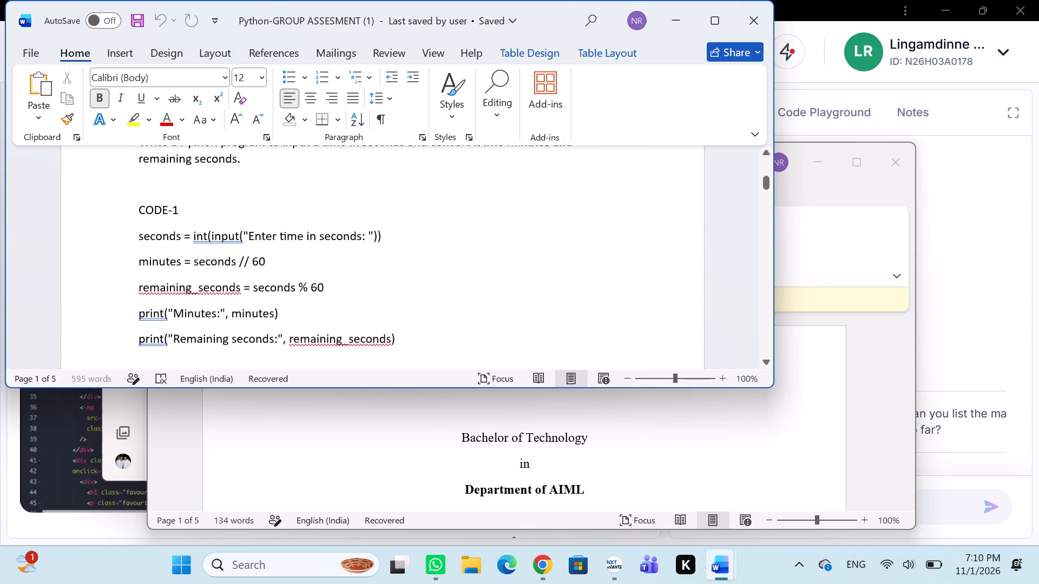
scroll(597, 162, "down", 3)
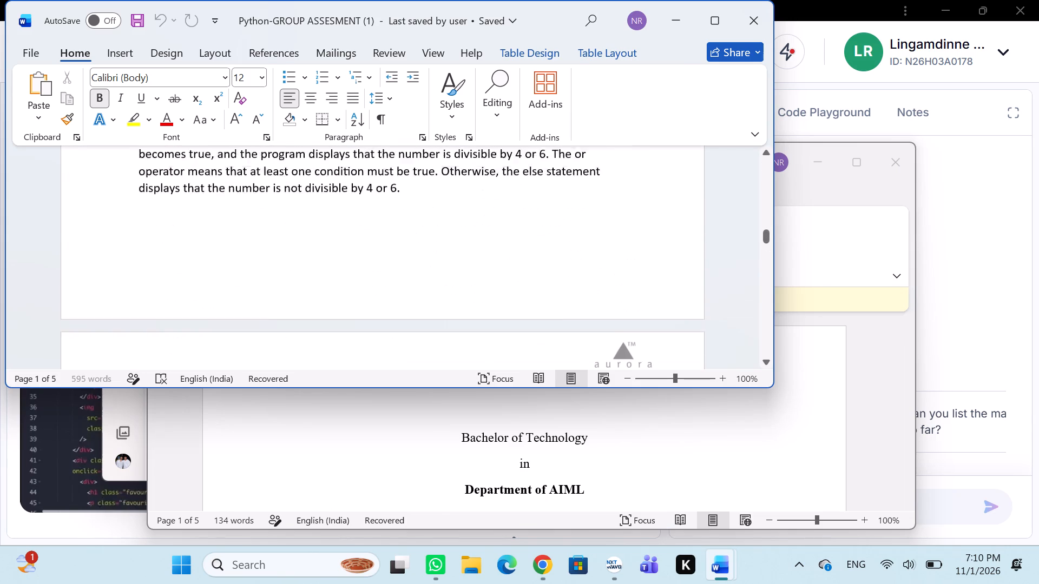
scroll(597, 162, "down", 1)
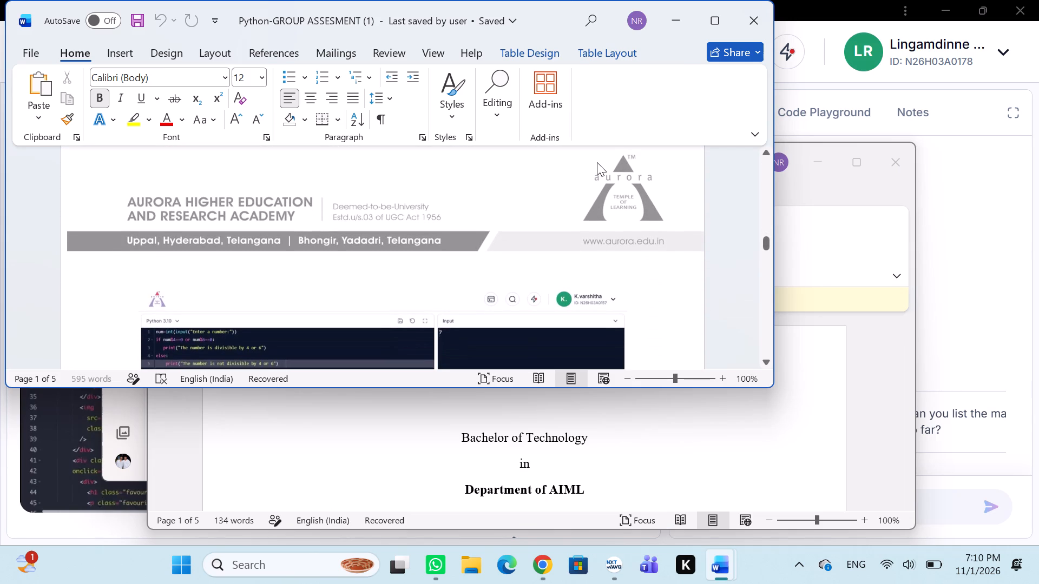
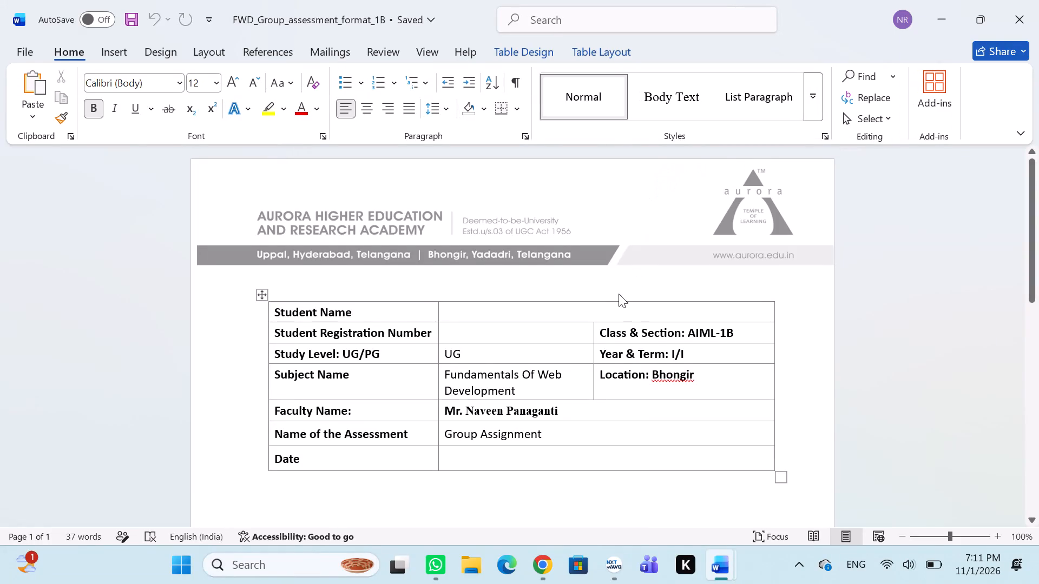
Enter the student's full name in capital letters in the Student Name row of the details table.
left_click(609, 305)
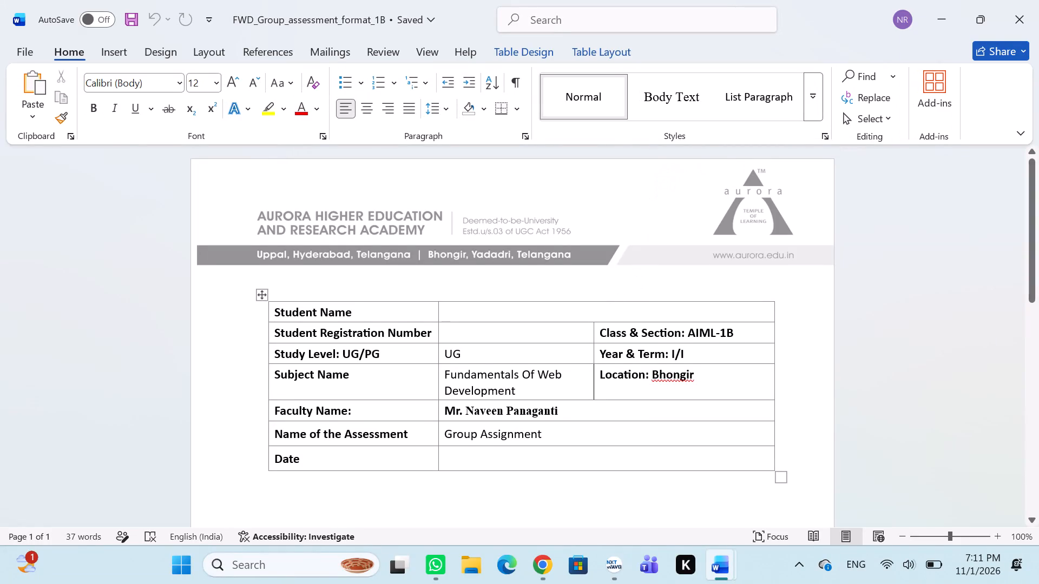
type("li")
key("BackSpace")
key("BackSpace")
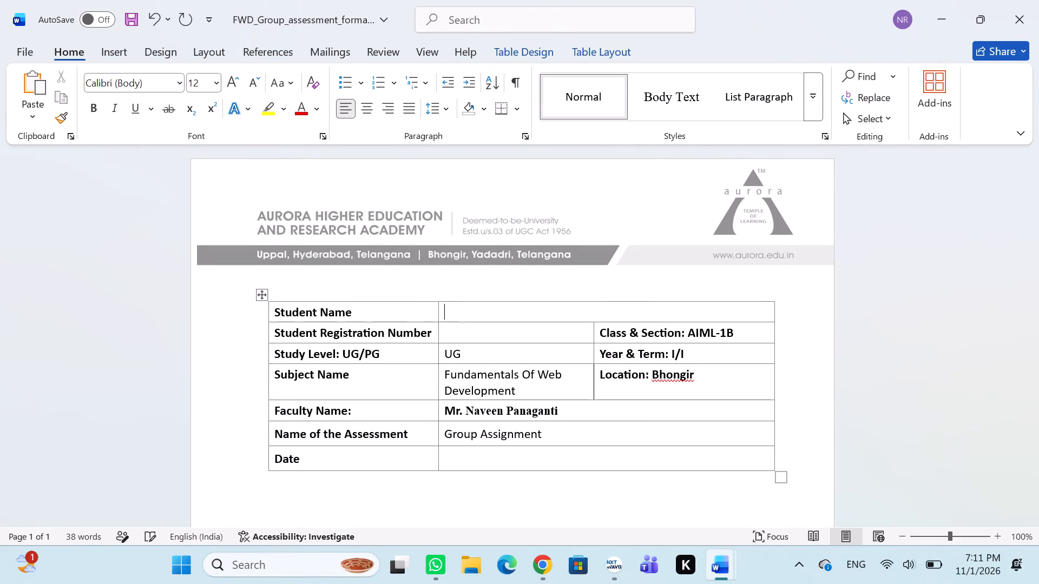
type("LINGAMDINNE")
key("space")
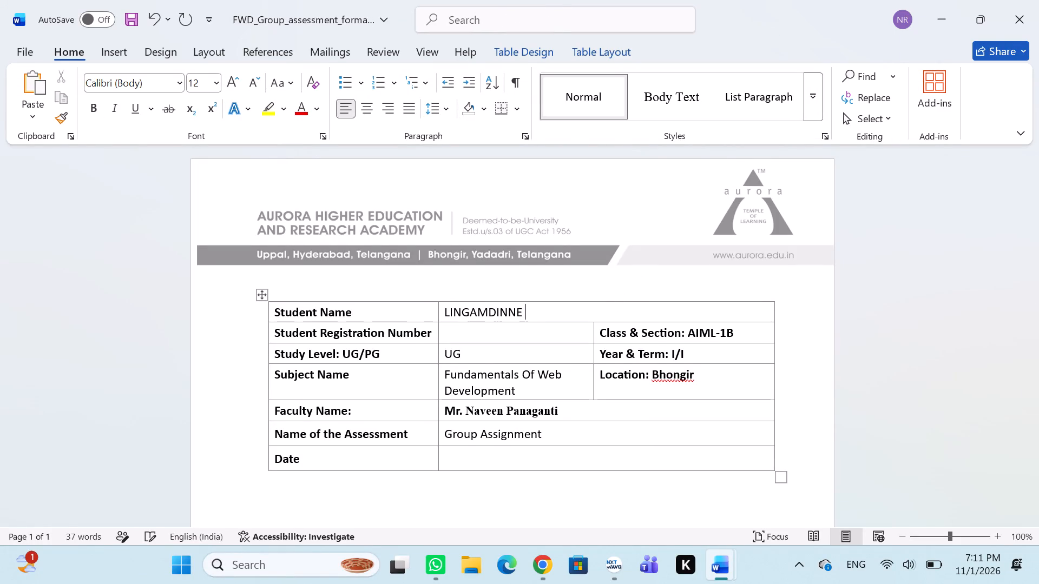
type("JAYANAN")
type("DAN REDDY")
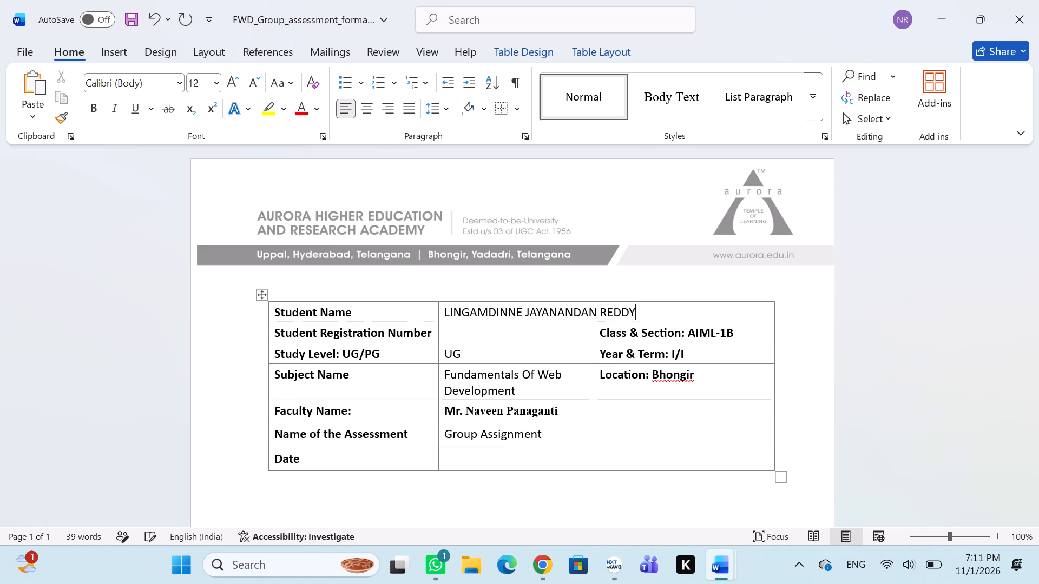
Enter the student's registration number in the empty cell beside Student Registration Number.
left_click(514, 329)
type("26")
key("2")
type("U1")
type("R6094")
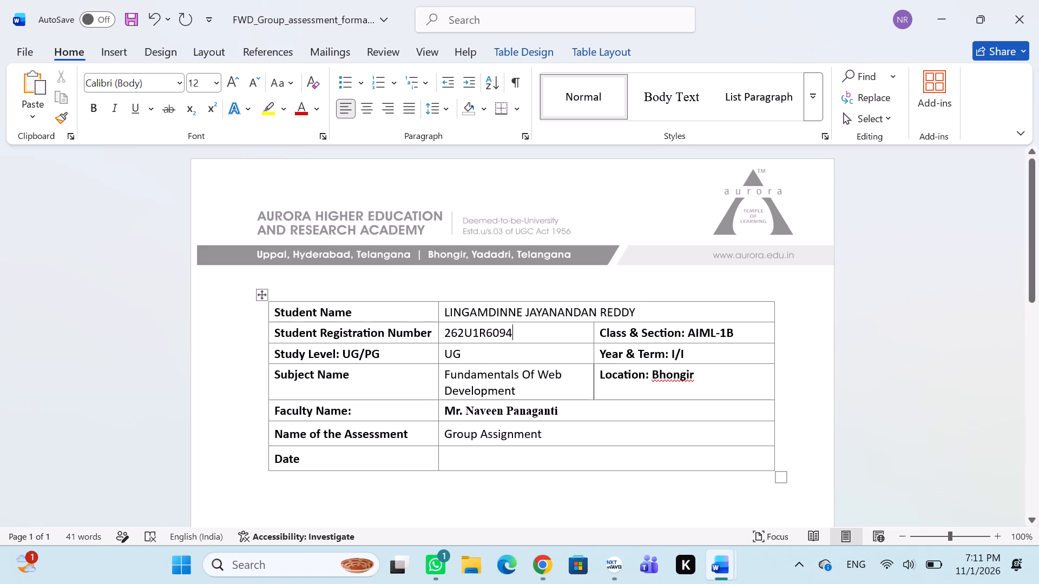
Fill in the Date row of the details table with 01-11-2026.
left_click(552, 459)
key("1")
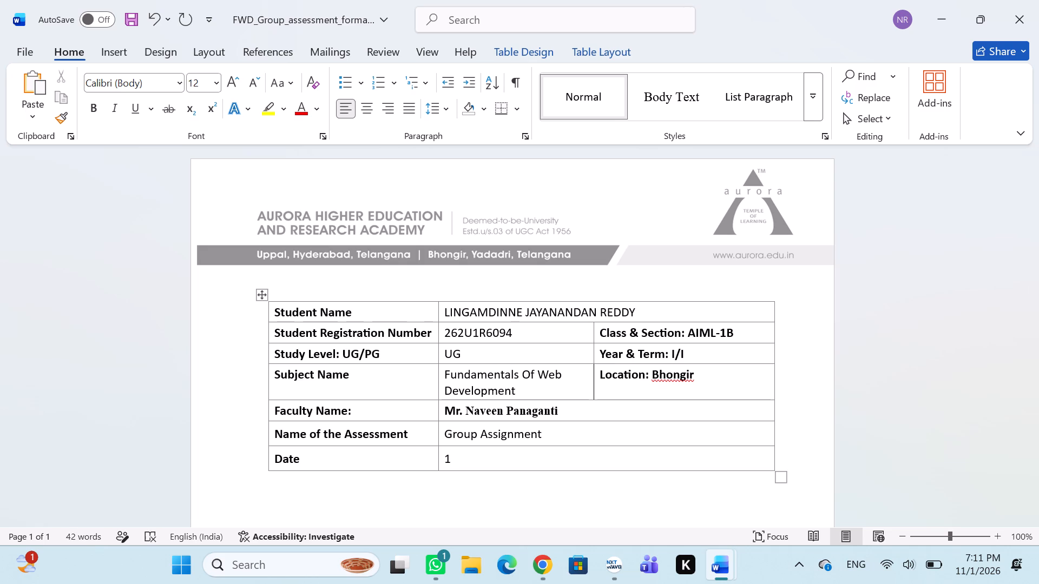
key("BackSpace")
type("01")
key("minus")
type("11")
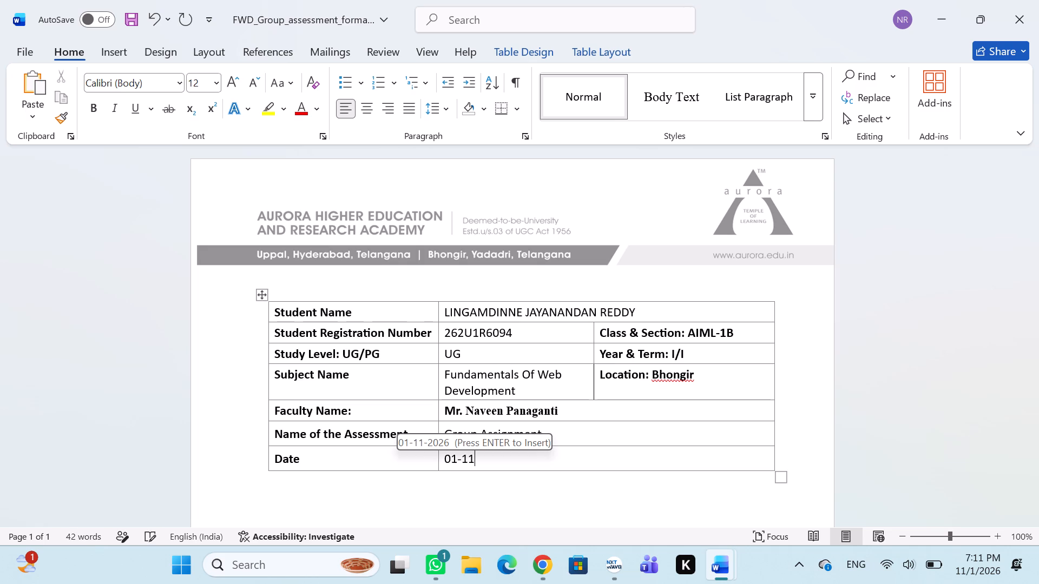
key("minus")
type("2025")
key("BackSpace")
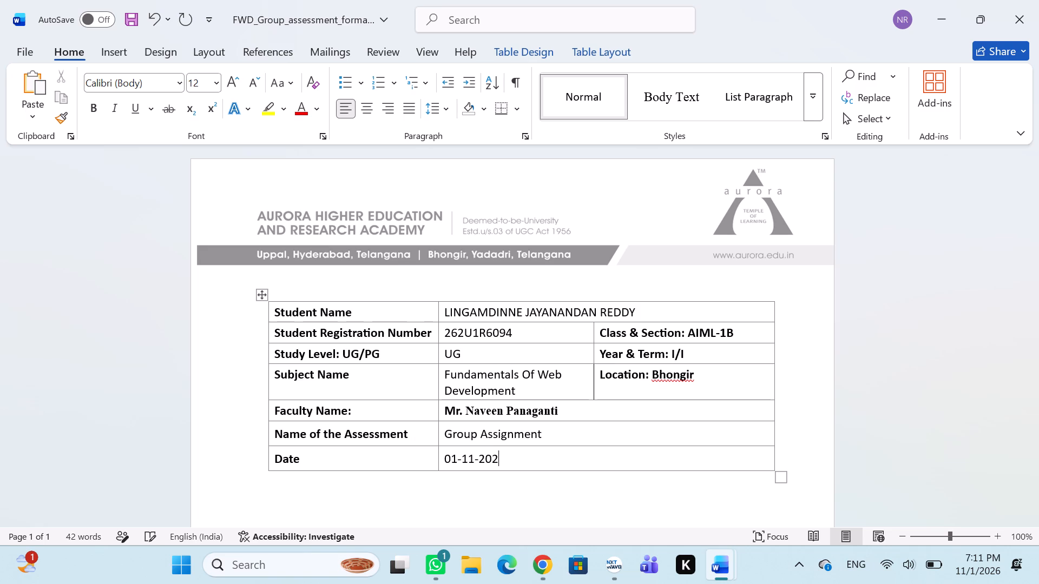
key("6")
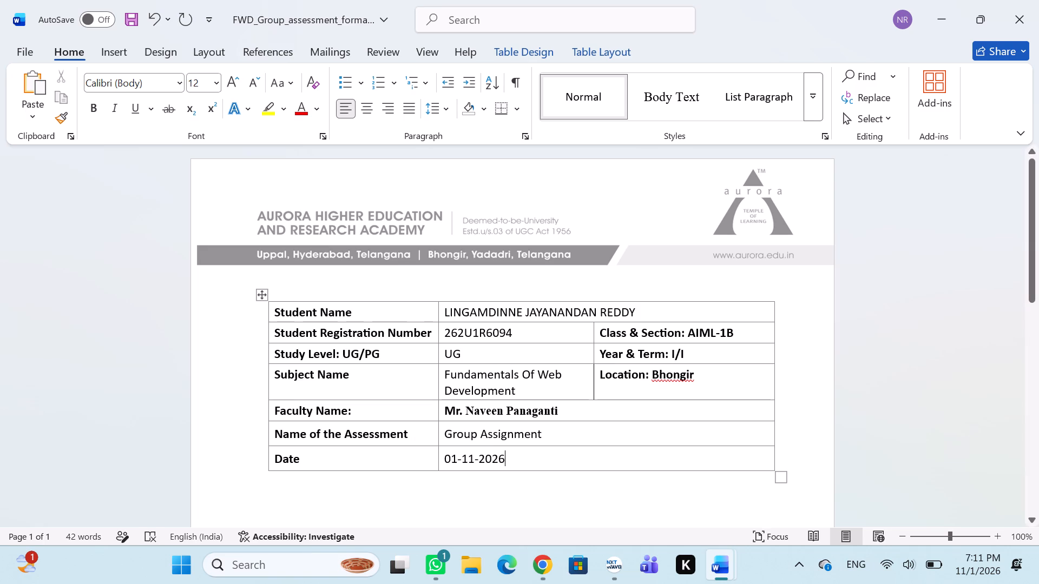
Add the heading "HTML CODE :" in the blank area below the details table and start a new line under it.
scroll(576, 414, "down", 2)
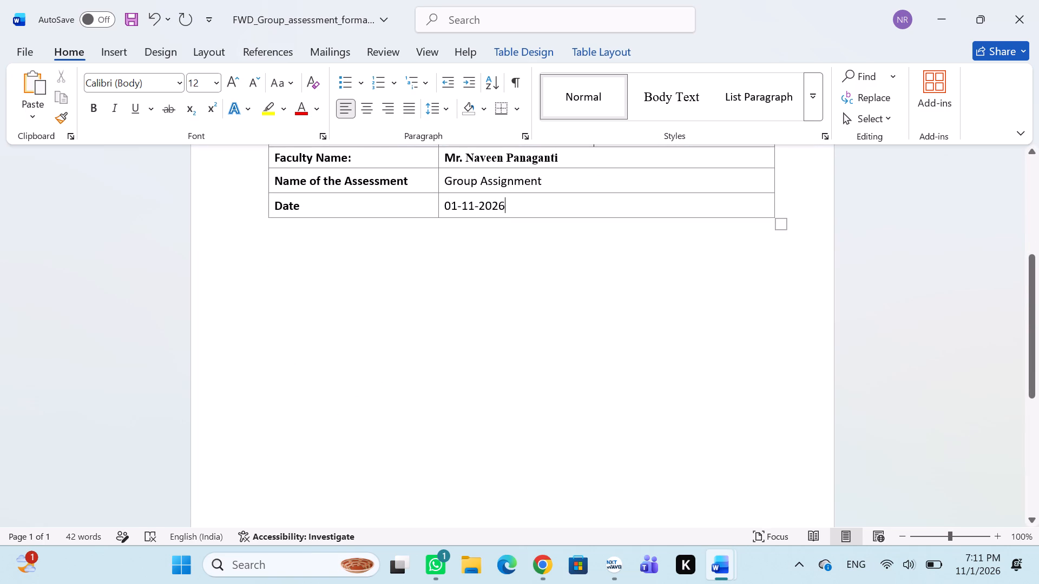
left_click(293, 269)
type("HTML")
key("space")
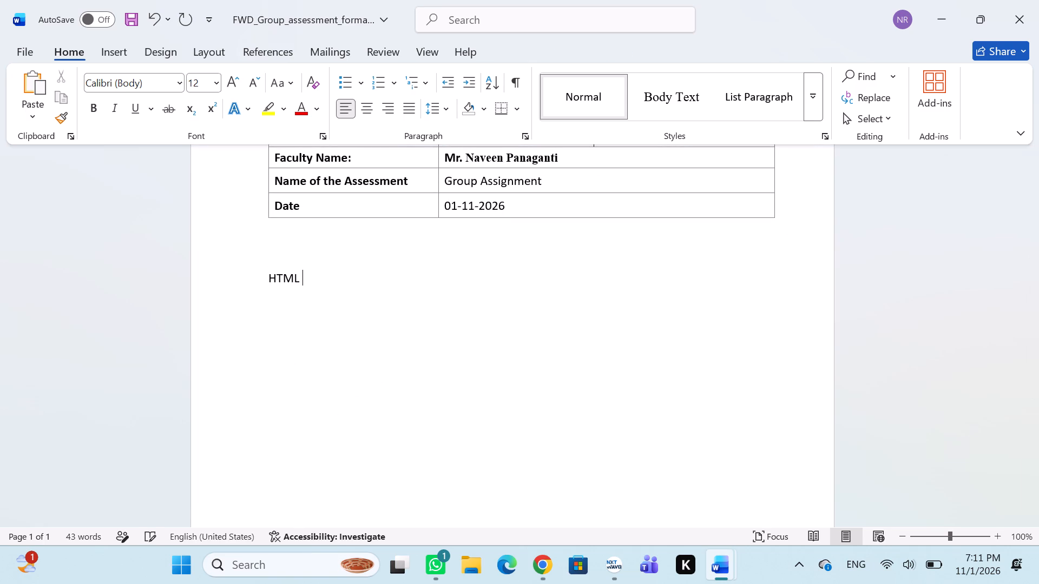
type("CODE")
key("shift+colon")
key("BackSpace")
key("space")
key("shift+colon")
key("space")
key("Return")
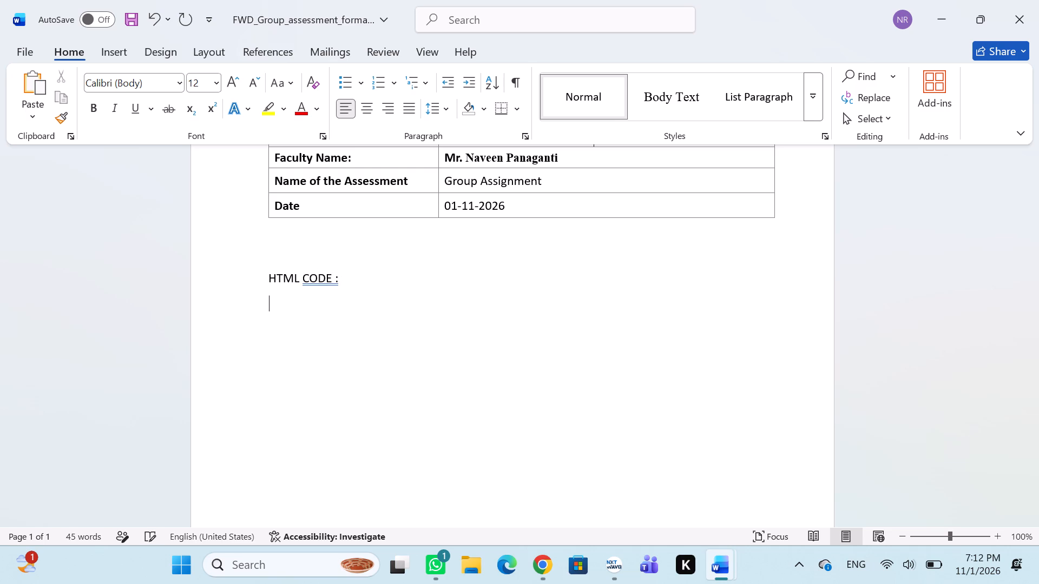
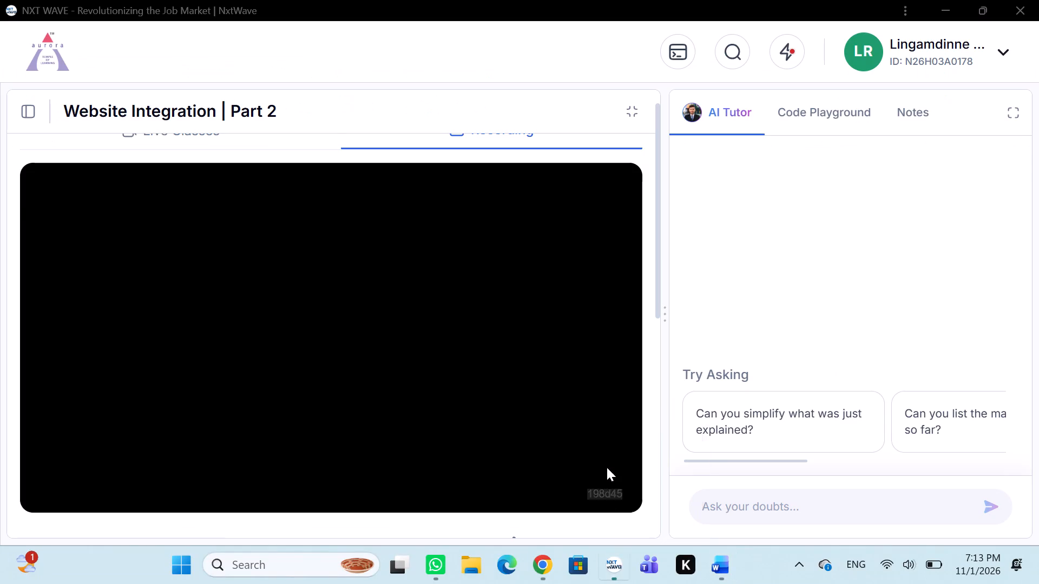
Open the code playground and delete the starter HTML below the <!DOCTYPE html> line.
left_click(670, 54)
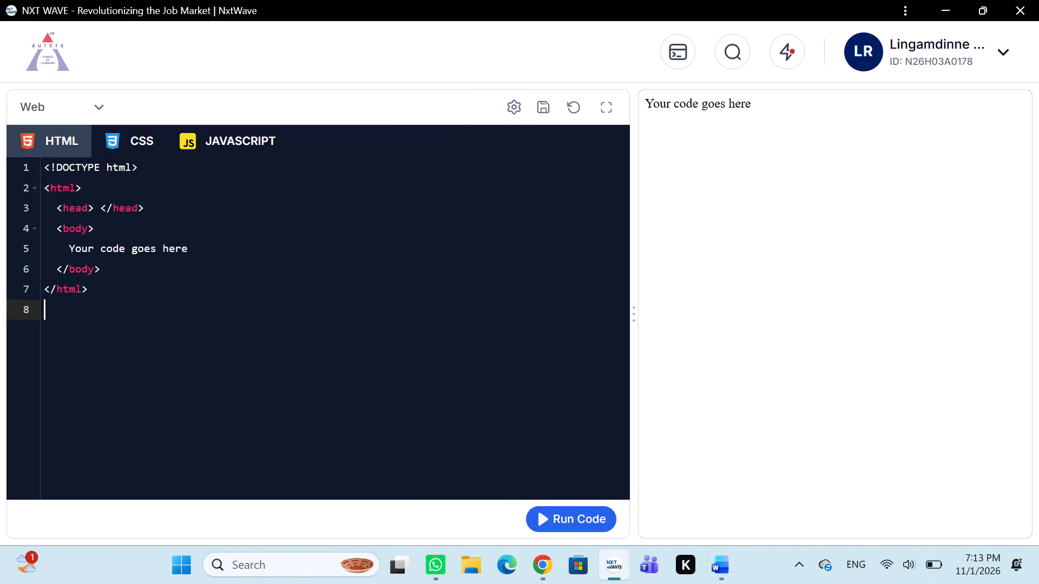
left_click(235, 255)
left_click(160, 286)
key("BackSpace")
key("BackSpace")
key("BackSpace")
key("BackSpace")
key("BackSpace")
key("BackSpace")
key("BackSpace")
key("BackSpace")
key("BackSpace")
key("BackSpace")
key("BackSpace")
key("BackSpace")
key("BackSpace")
key("BackSpace")
key("BackSpace")
key("BackSpace")
key("BackSpace")
key("BackSpace")
key("BackSpace")
key("BackSpace")
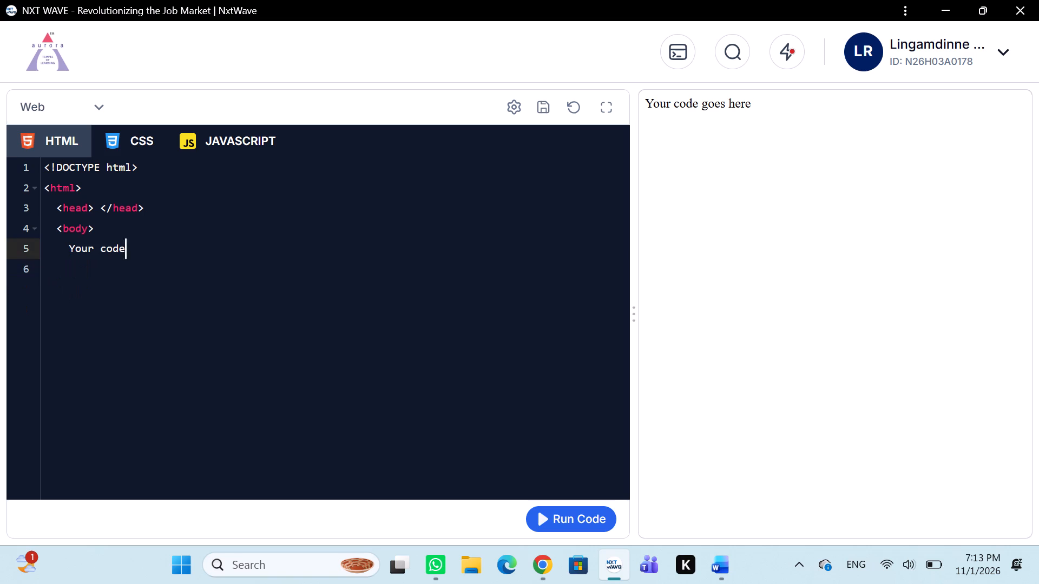
key("BackSpace")
key("BackSpace")
key("BackSpace")
key("BackSpace")
key("BackSpace")
key("BackSpace")
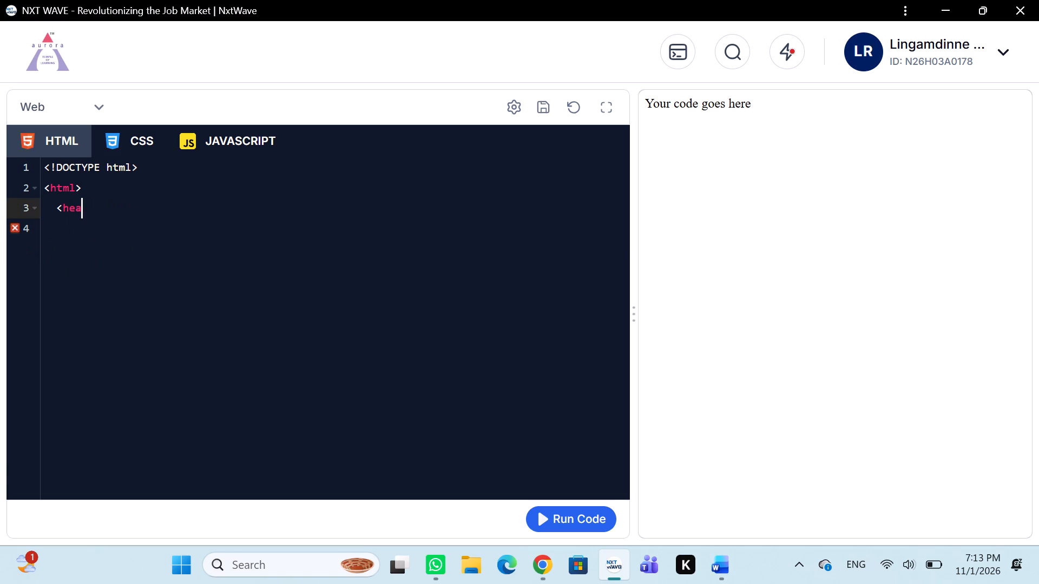
key("BackSpace")
key("BackSpace")
key("BackSpace")
key("BackSpace")
key("BackSpace")
key("BackSpace")
key("BackSpace")
key("BackSpace")
key("BackSpace")
key("BackSpace")
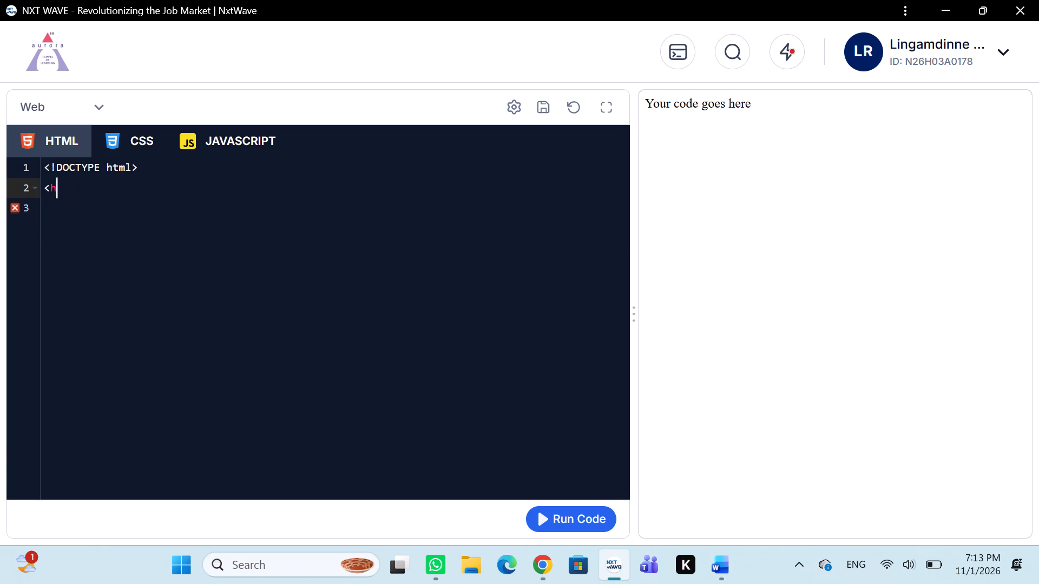
key("BackSpace")
key("BackSpace")
Paste the website's copied HTML markup, starting with <html>, from the clipboard history below the DOCTYPE line.
key("super+v")
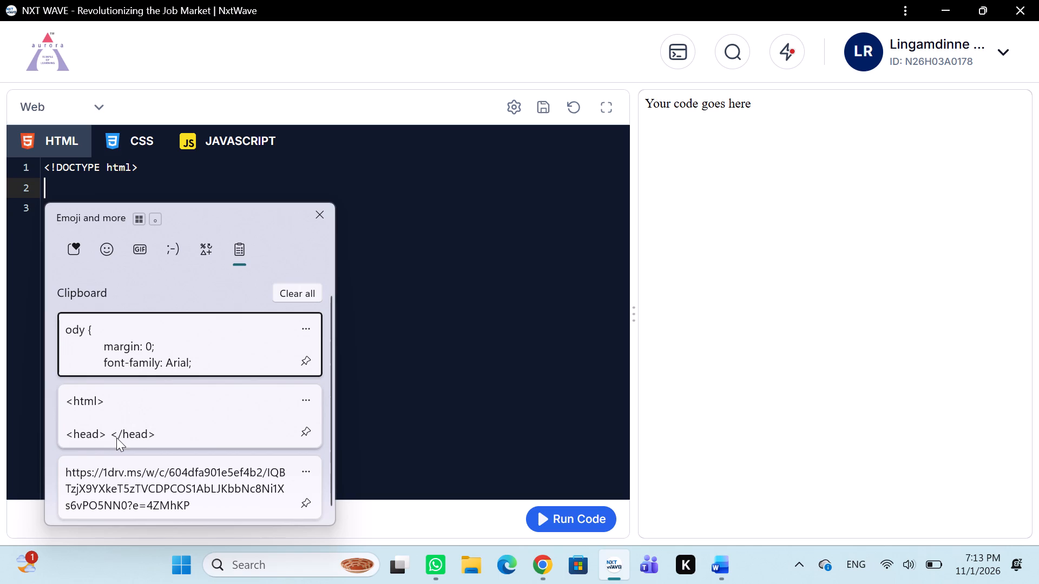
left_click(115, 437)
key("ctrl+v")
scroll(233, 323, "down", 1)
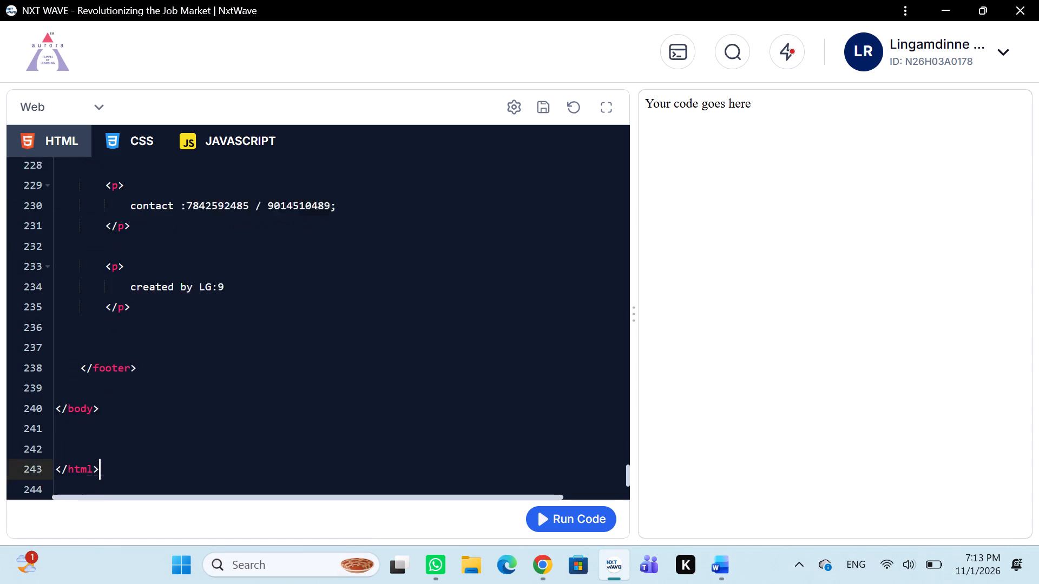
scroll(233, 323, "down", 1)
left_click(144, 127)
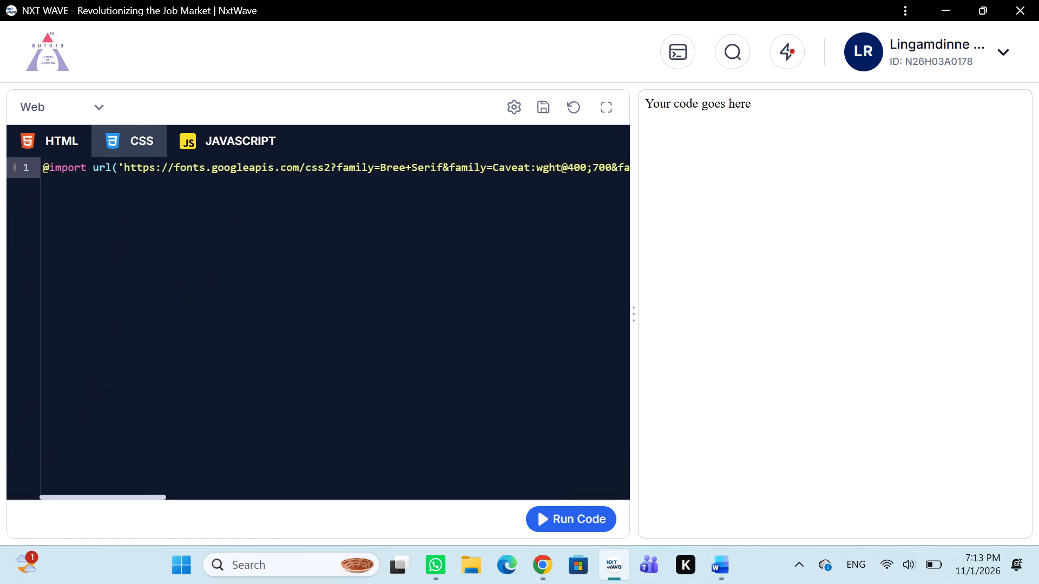
left_click(61, 196)
key("Return")
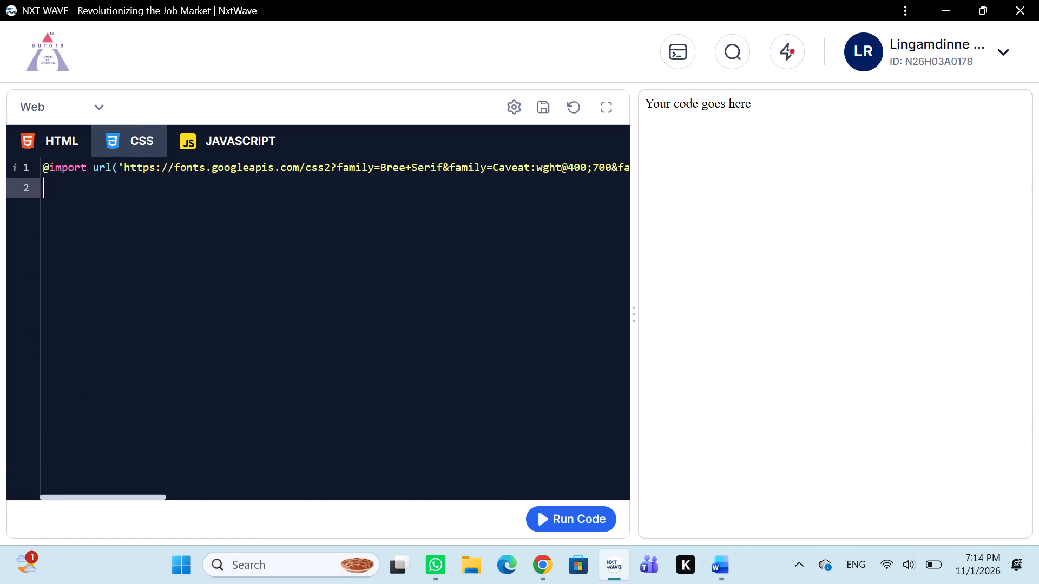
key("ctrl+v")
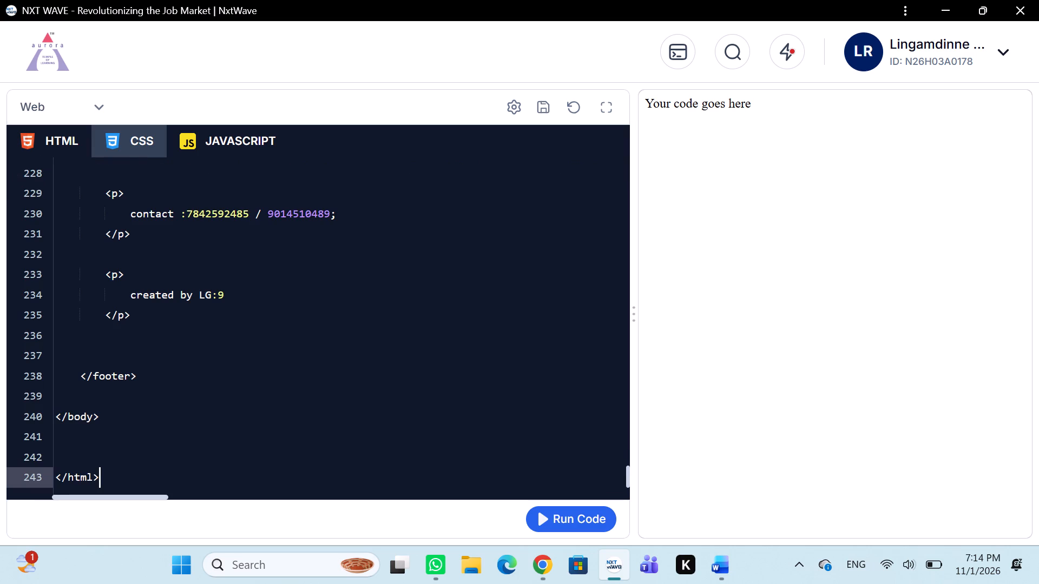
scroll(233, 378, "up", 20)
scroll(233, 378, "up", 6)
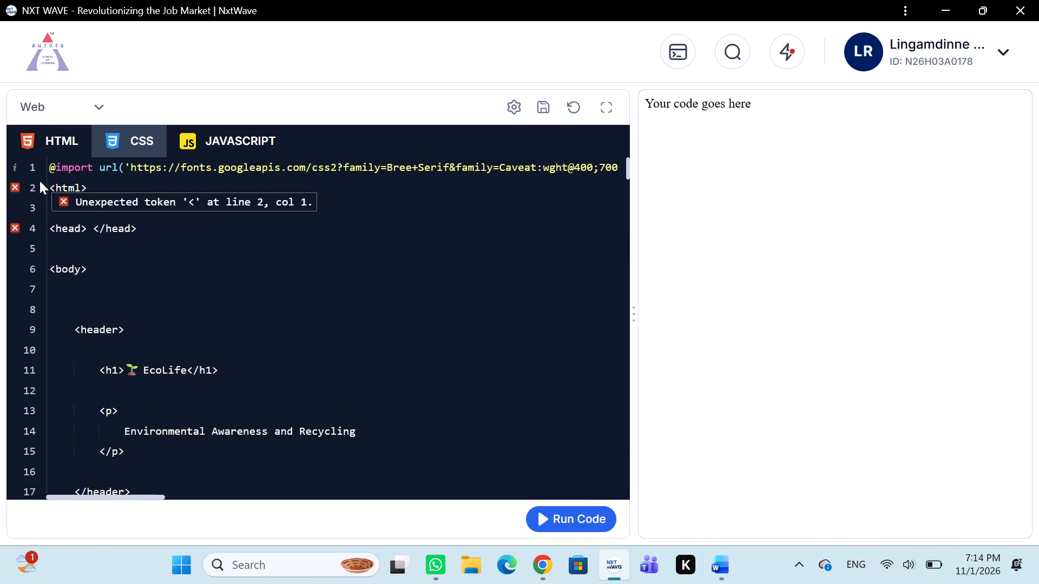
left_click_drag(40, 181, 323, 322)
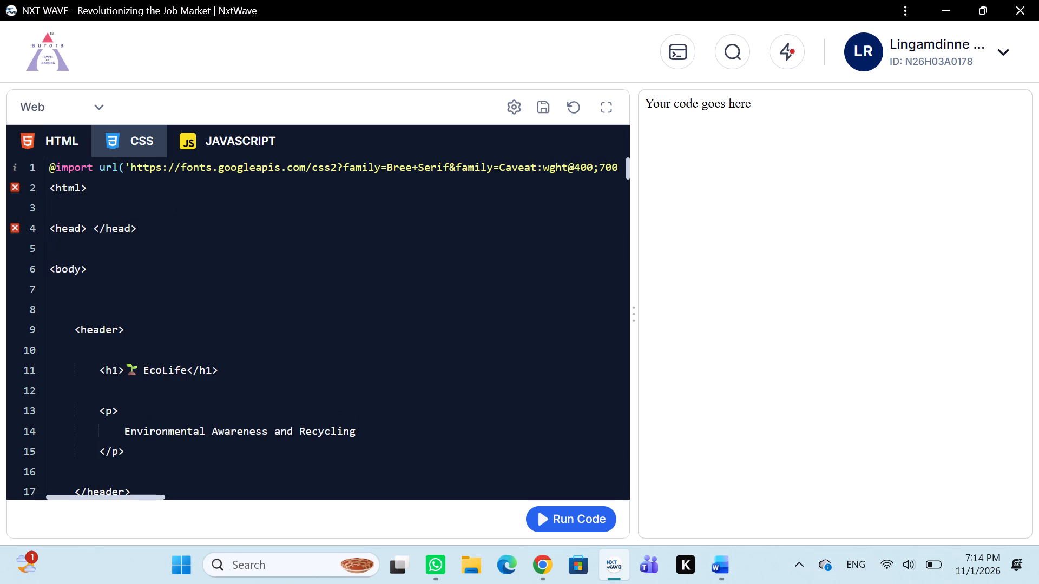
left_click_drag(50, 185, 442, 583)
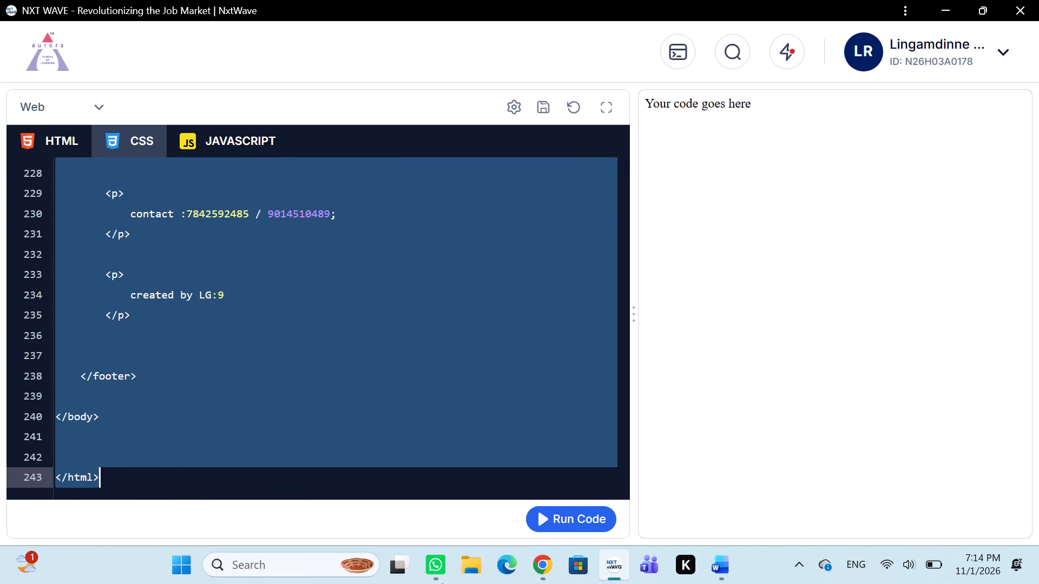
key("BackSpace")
key("super+v")
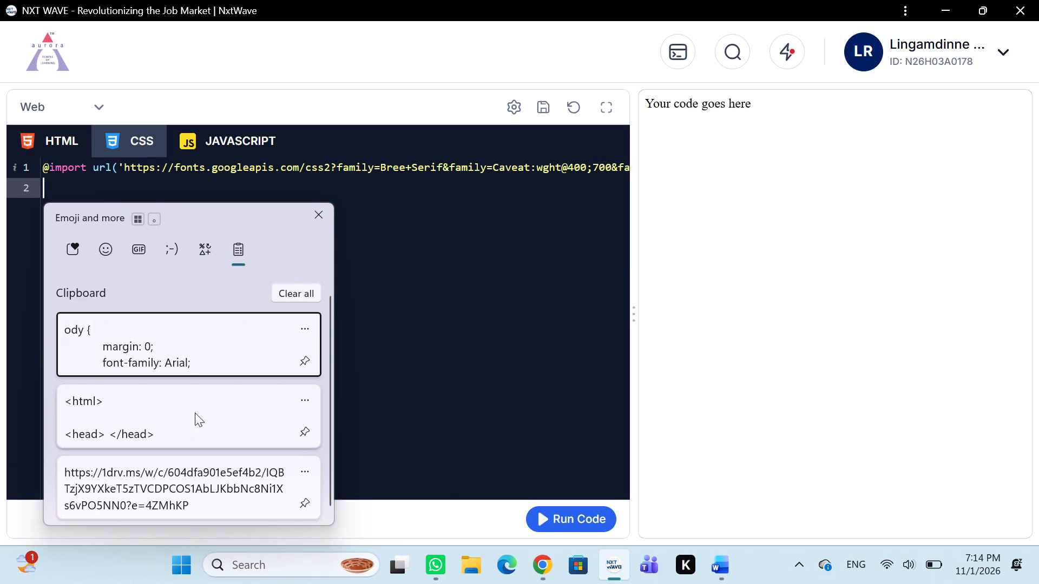
left_click(173, 354)
key("ctrl+v")
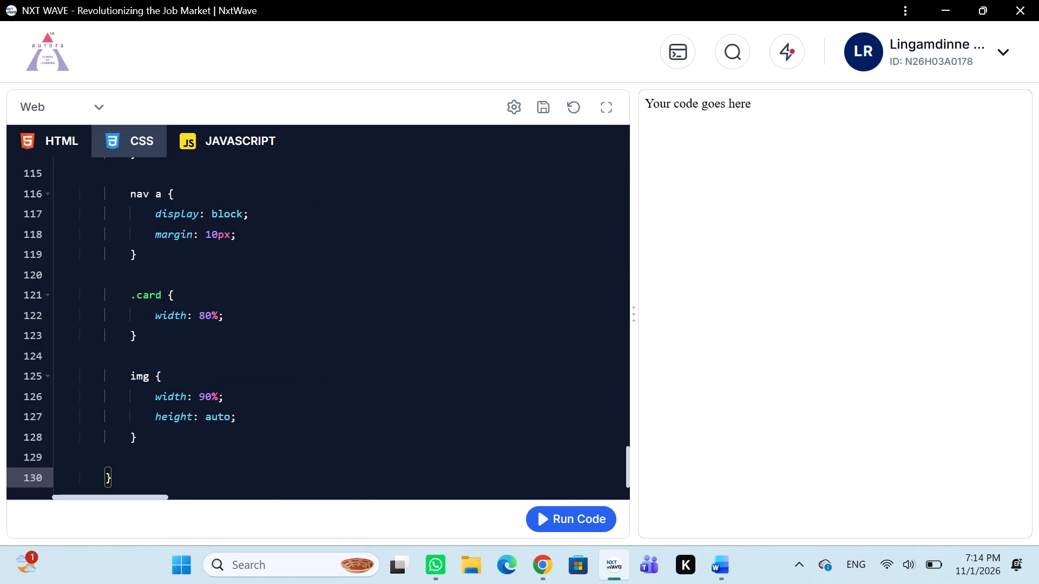
Run the code to preview the rendered web page.
left_click(551, 517)
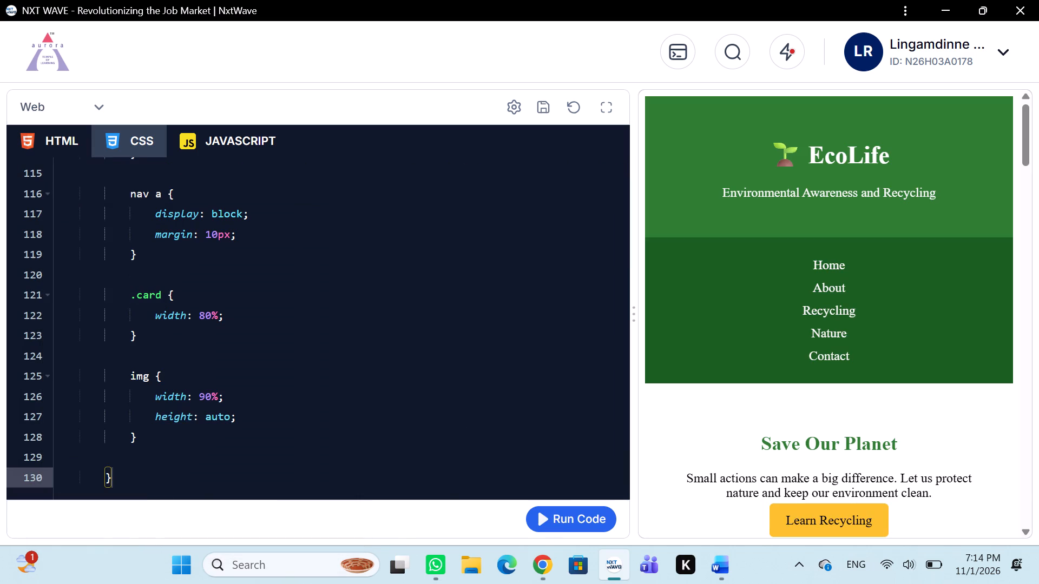
scroll(281, 382, "down", 1)
scroll(281, 382, "up", 1)
scroll(281, 382, "down", 1)
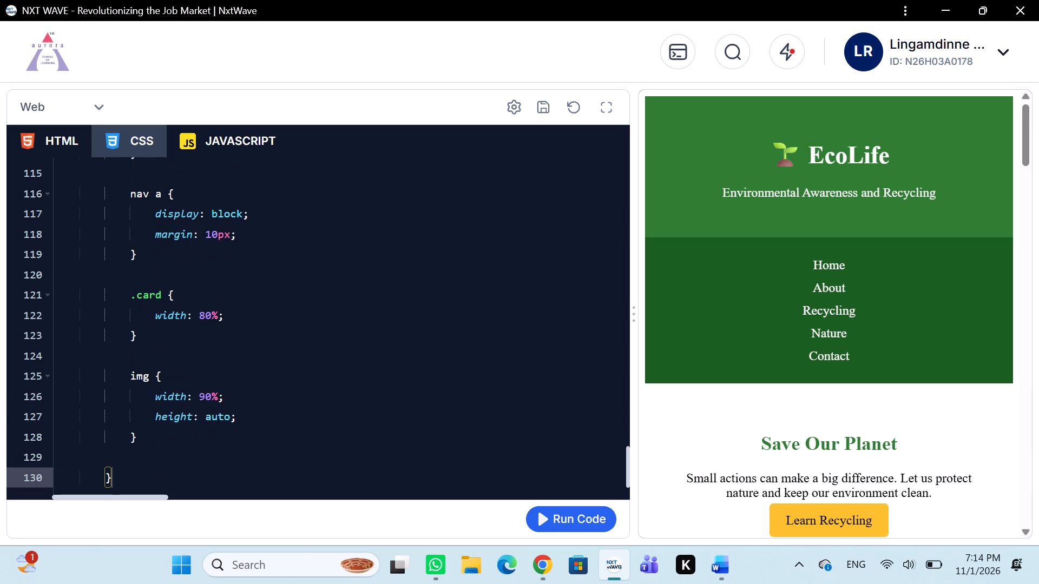
scroll(281, 382, "down", 1)
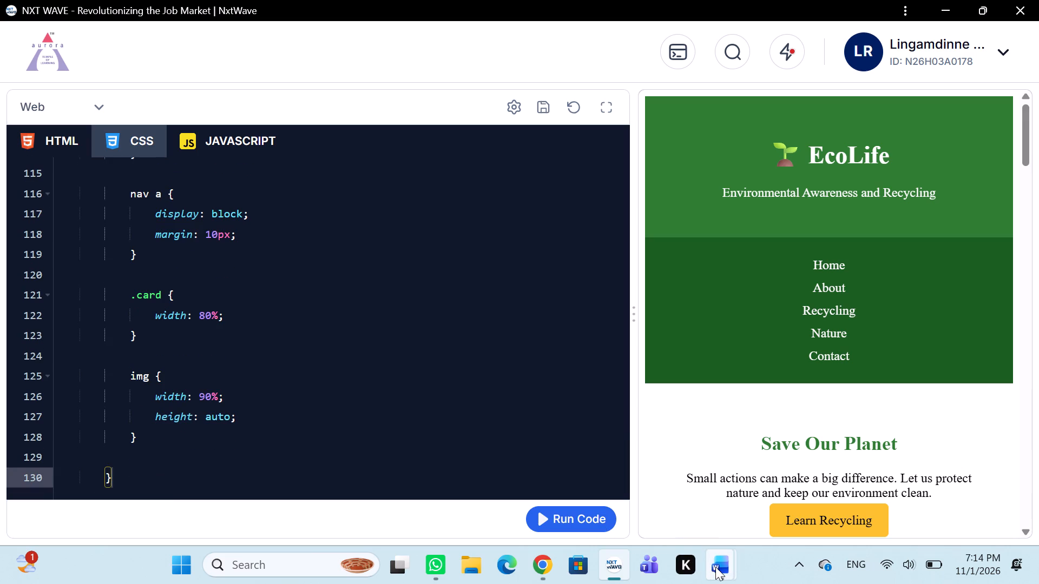
Switch to Word and close the Python-GROUP ASSESMENT (1) document.
left_click(838, 483)
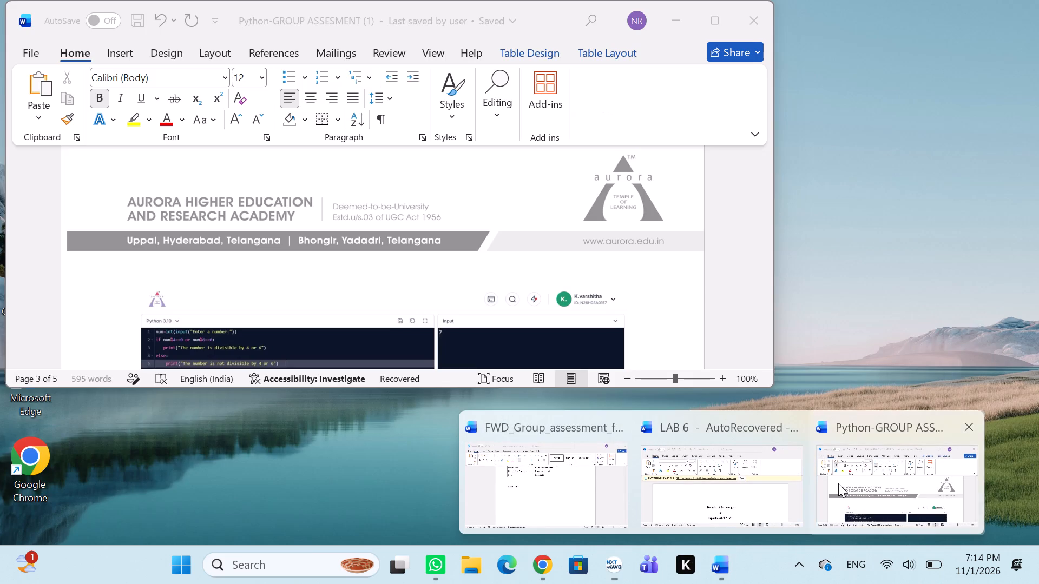
left_click_drag(838, 483, 833, 480)
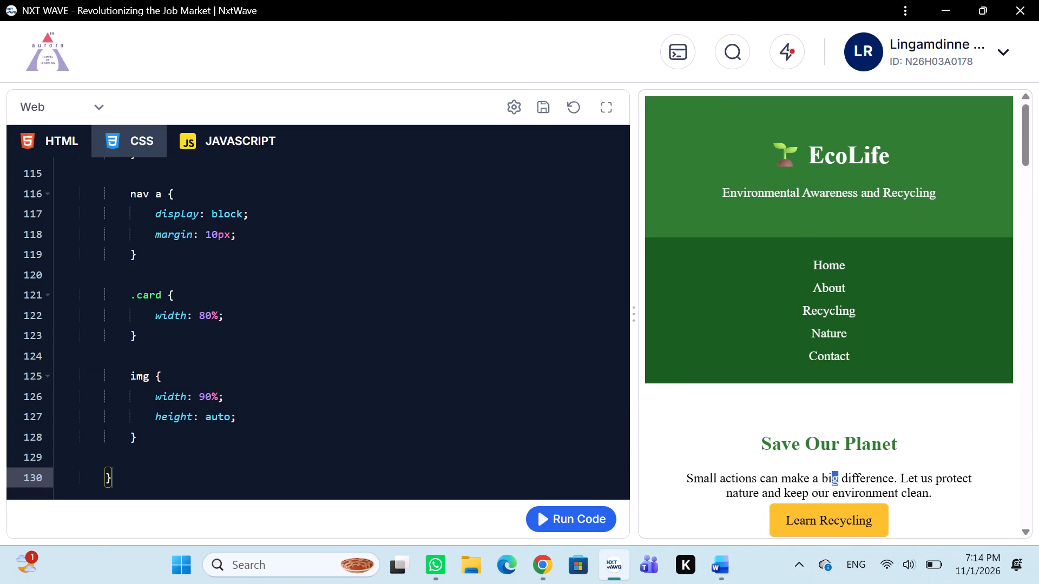
left_click_drag(833, 480, 724, 570)
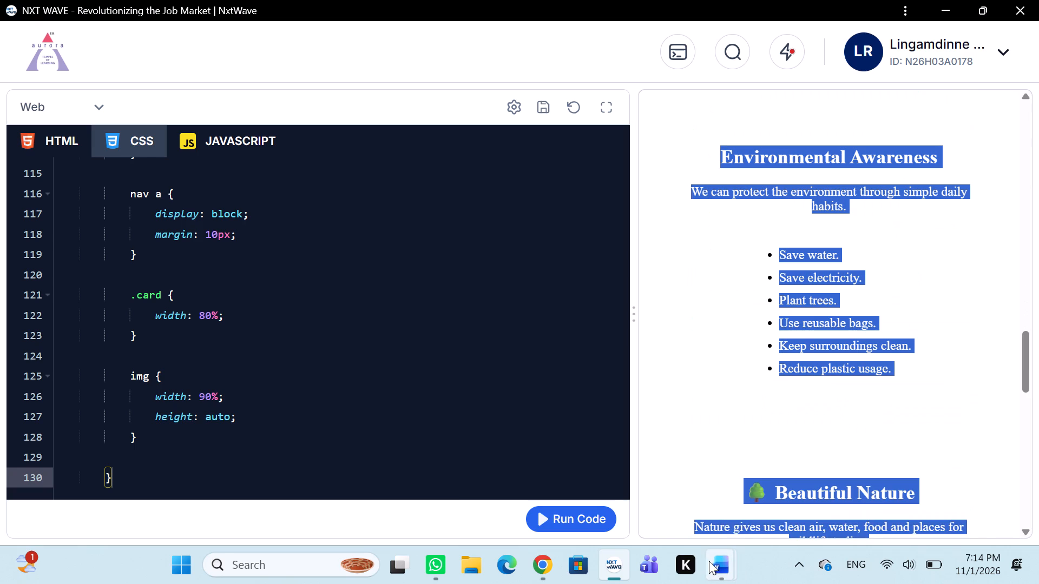
left_click(808, 489)
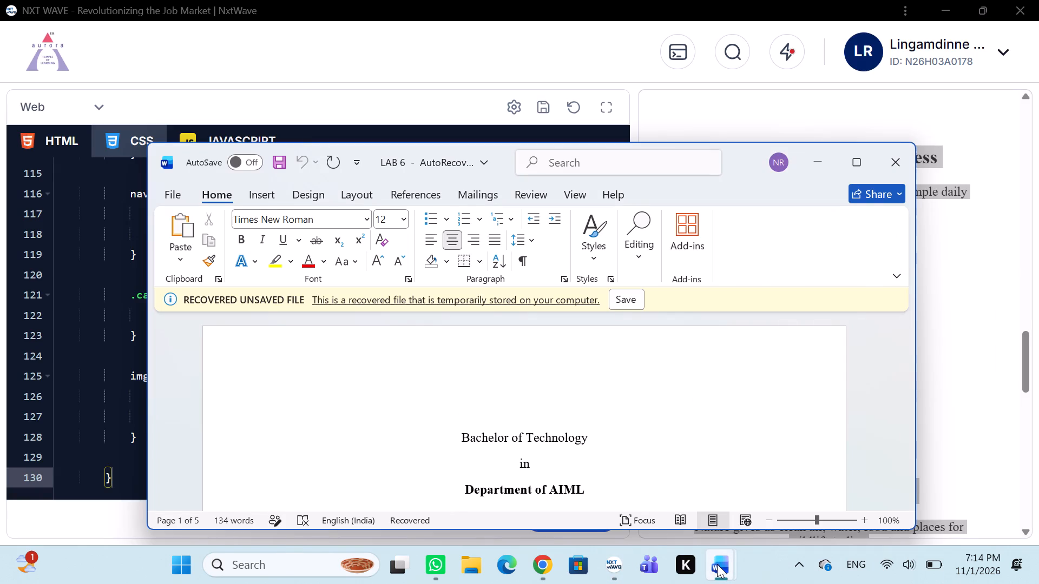
left_click(860, 454)
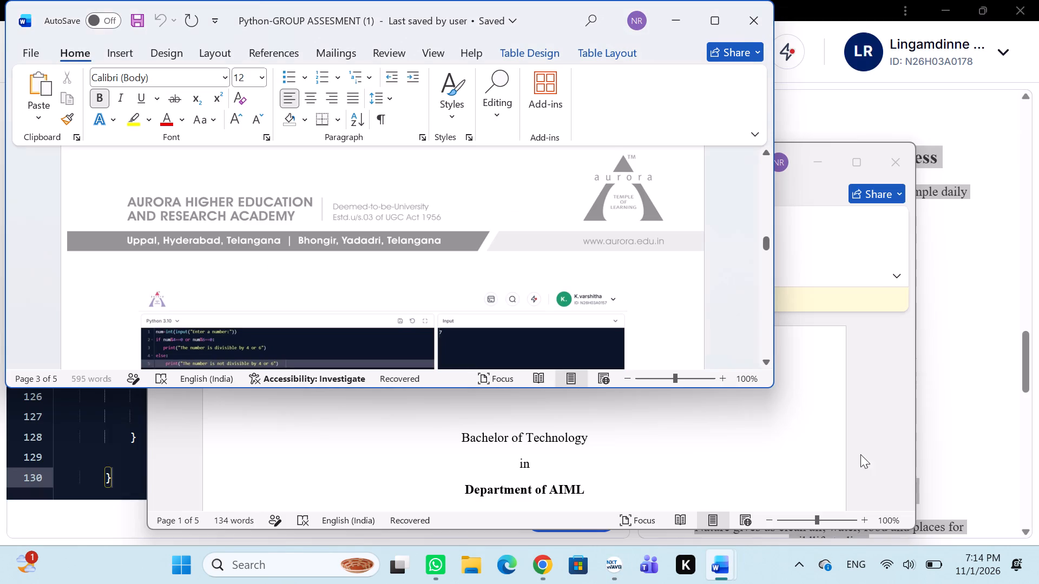
scroll(448, 233, "up", 2)
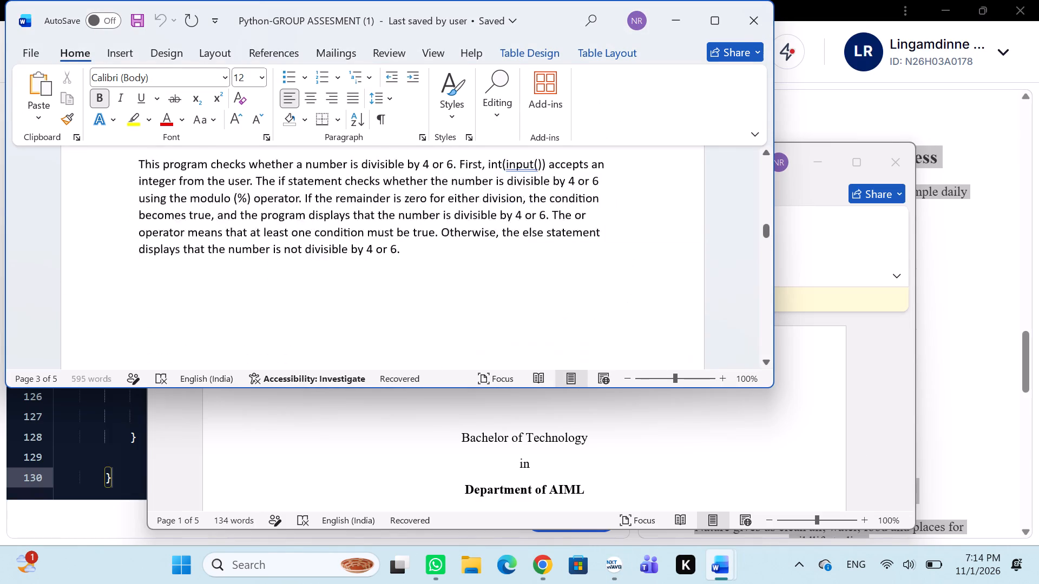
scroll(448, 233, "up", 1)
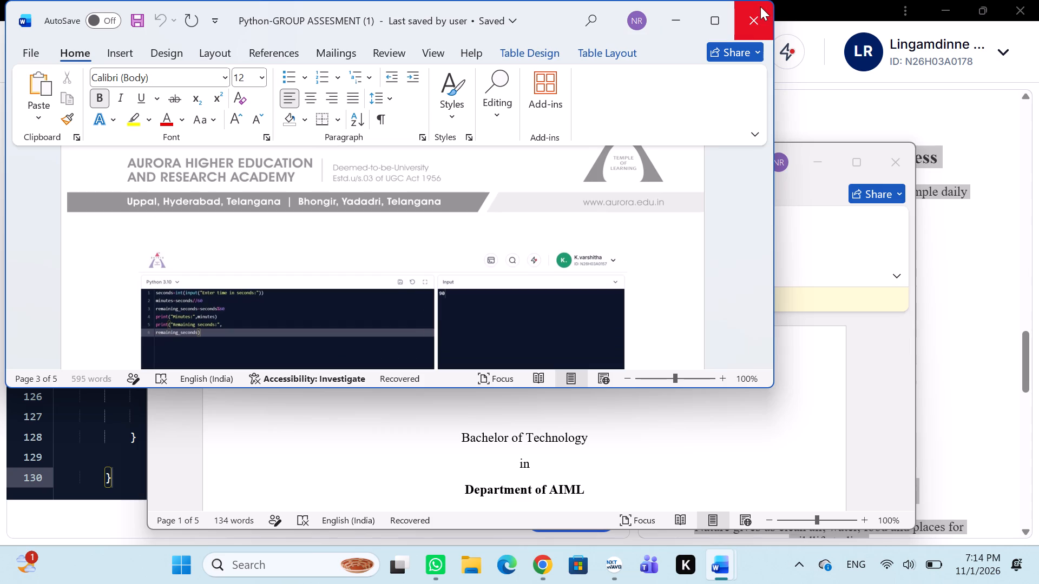
double_click(760, 6)
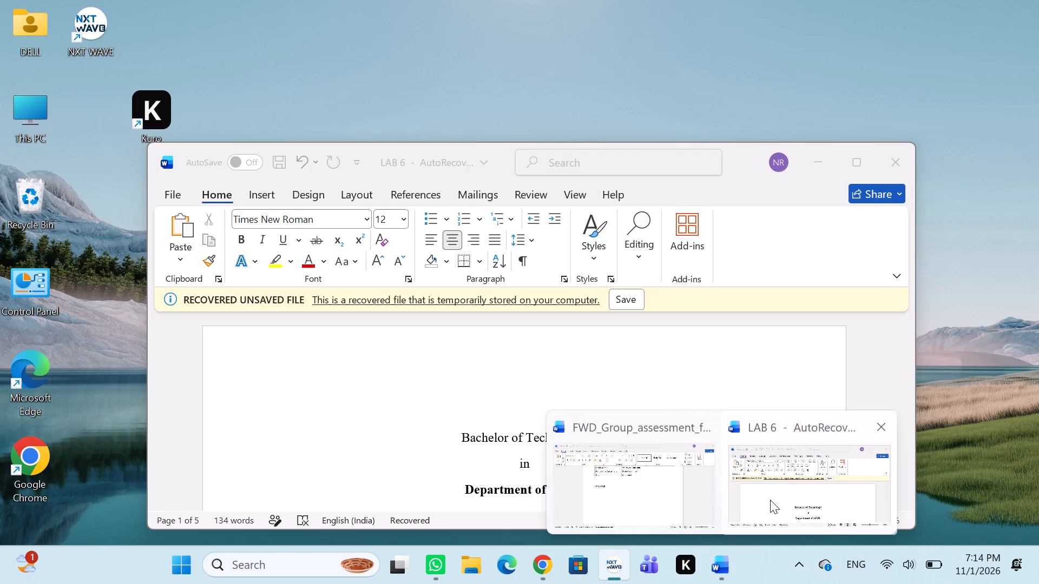
Look through the recovered LAB 6 document in Word and close it without saving.
left_click(770, 500)
scroll(517, 481, "down", 2)
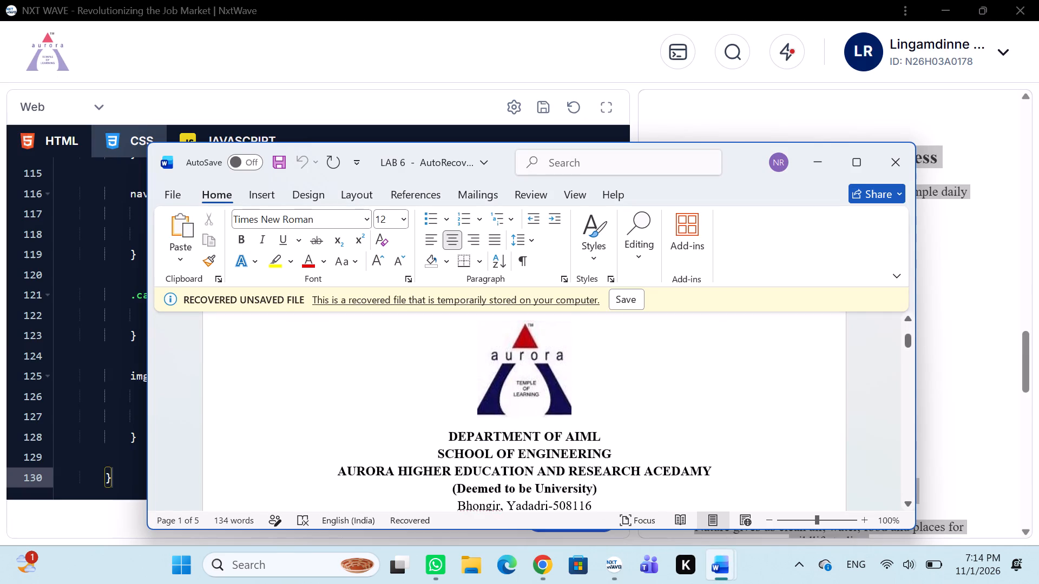
scroll(517, 481, "down", 4)
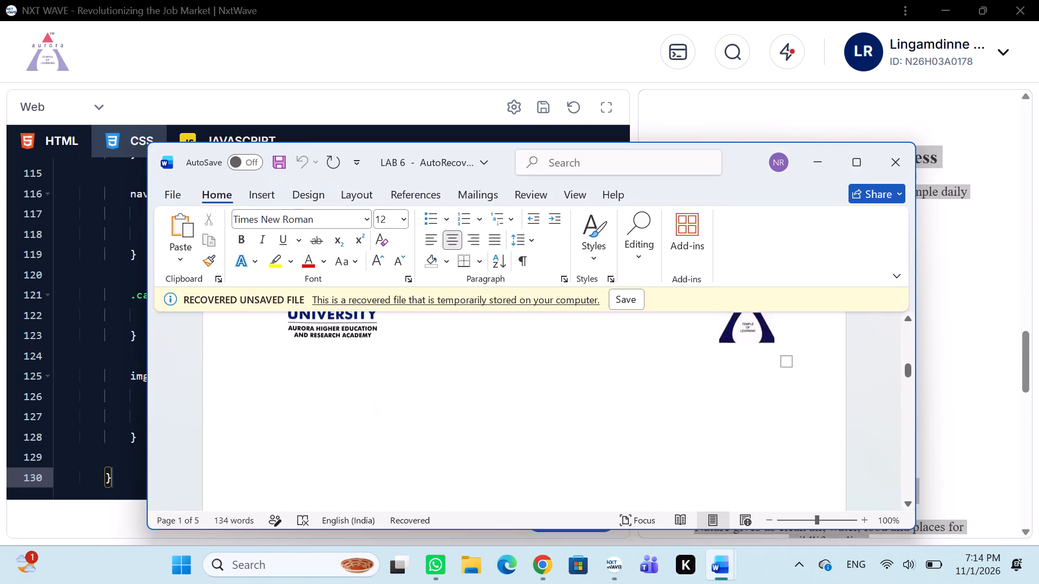
scroll(517, 481, "down", 2)
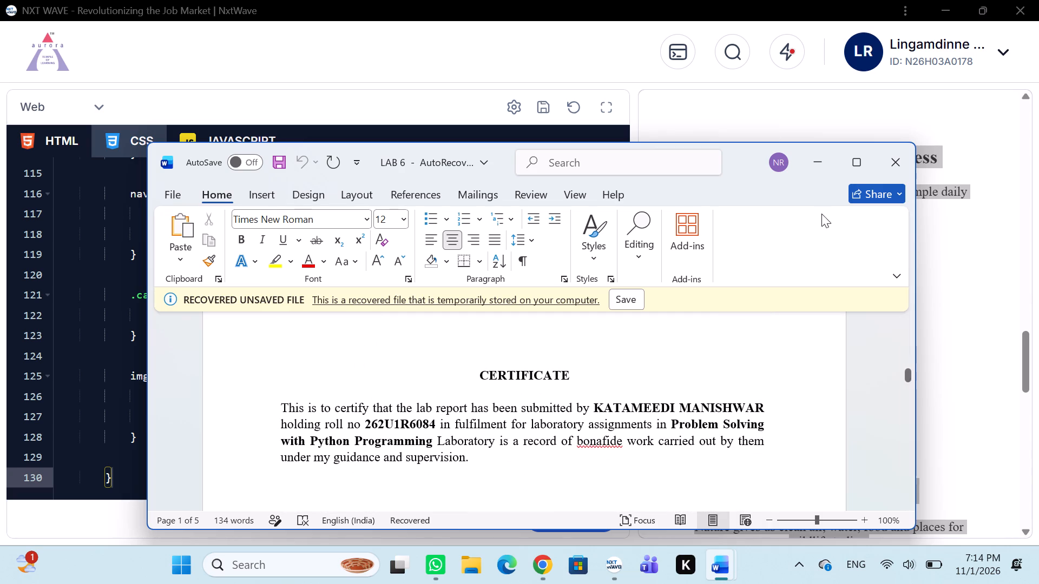
left_click(905, 147)
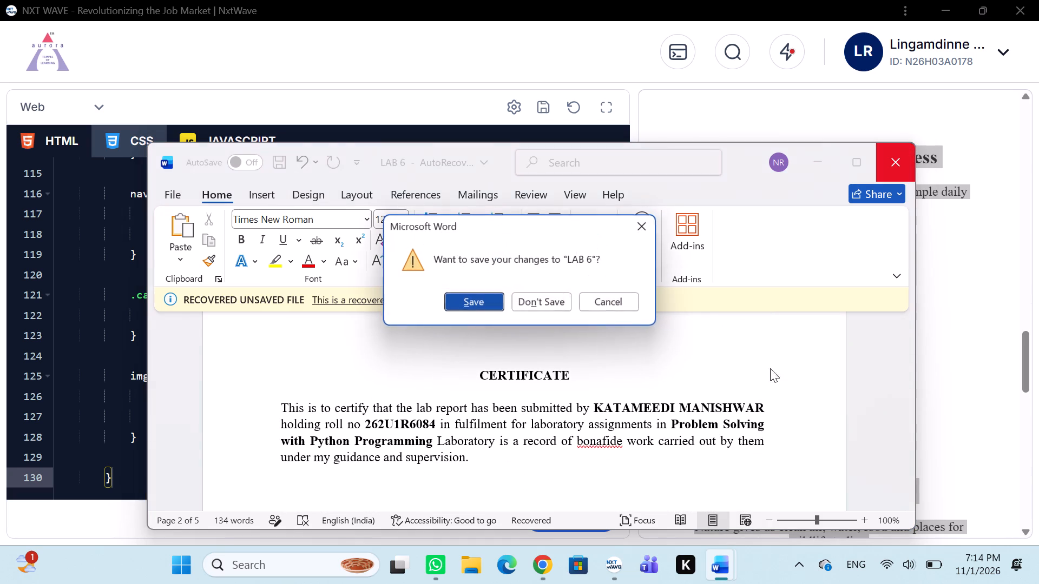
left_click(532, 300)
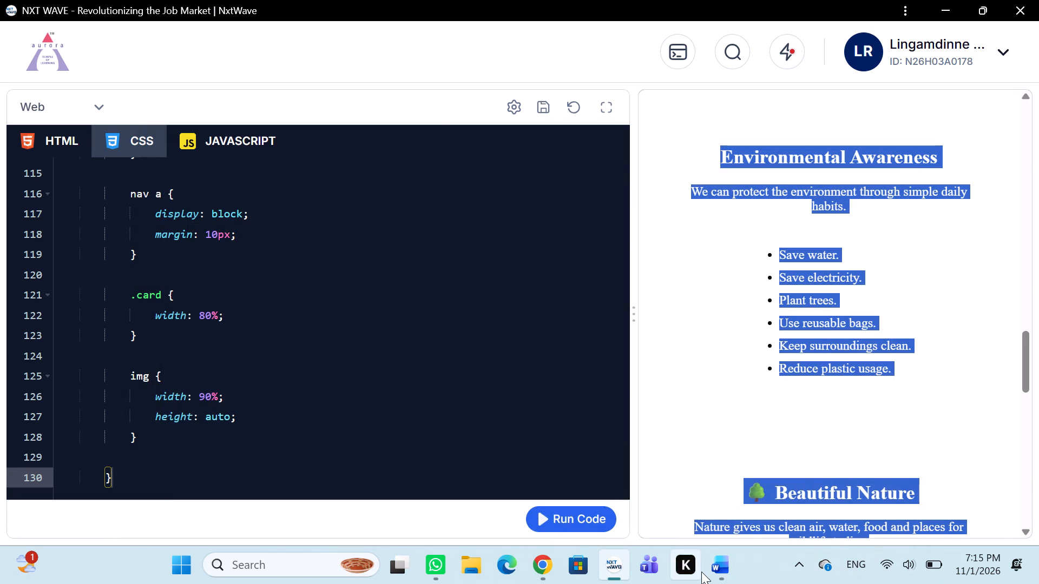
left_click(720, 513)
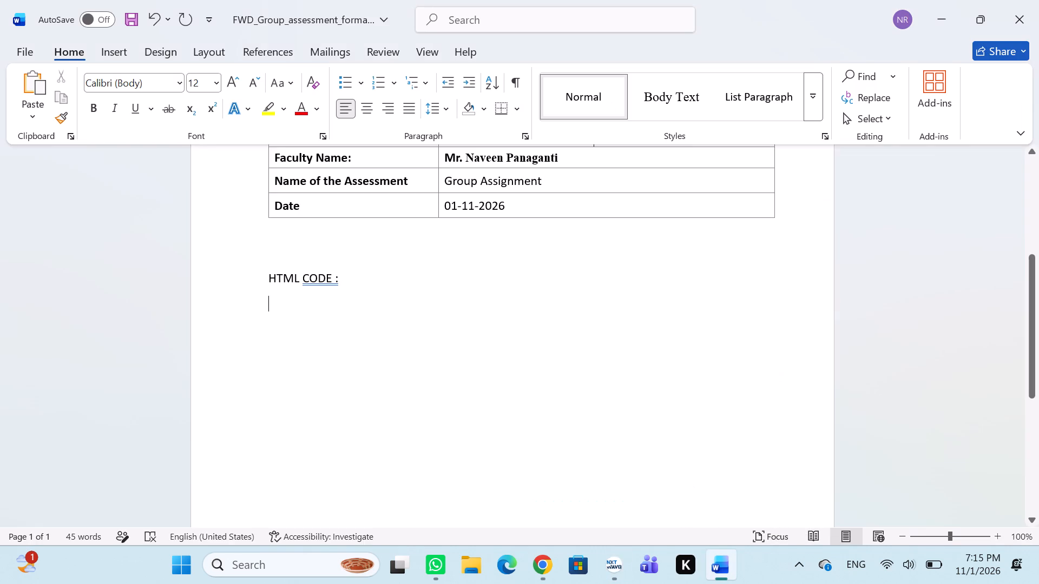
key("super+v")
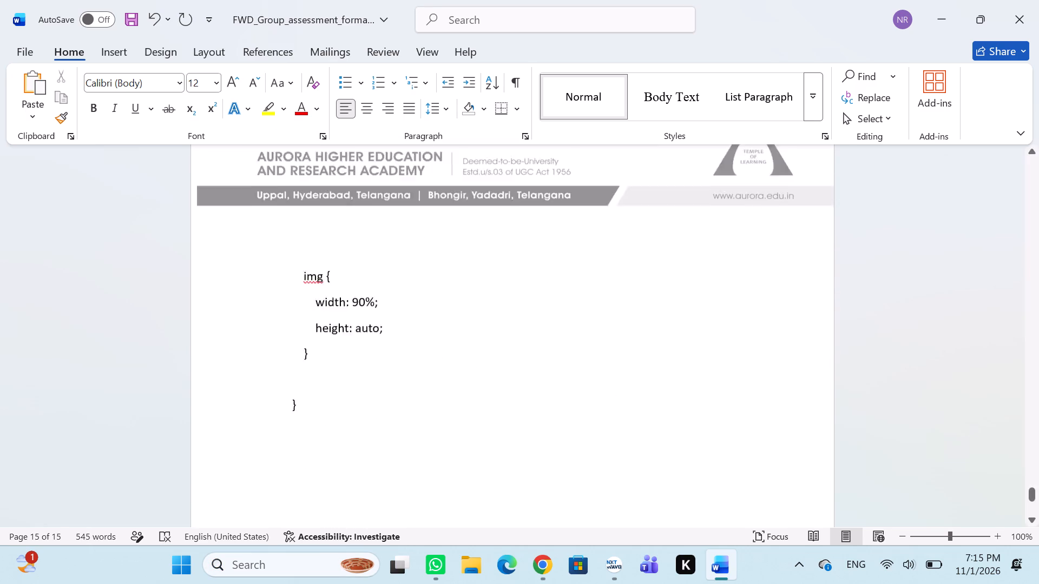
scroll(348, 503, "down", 2)
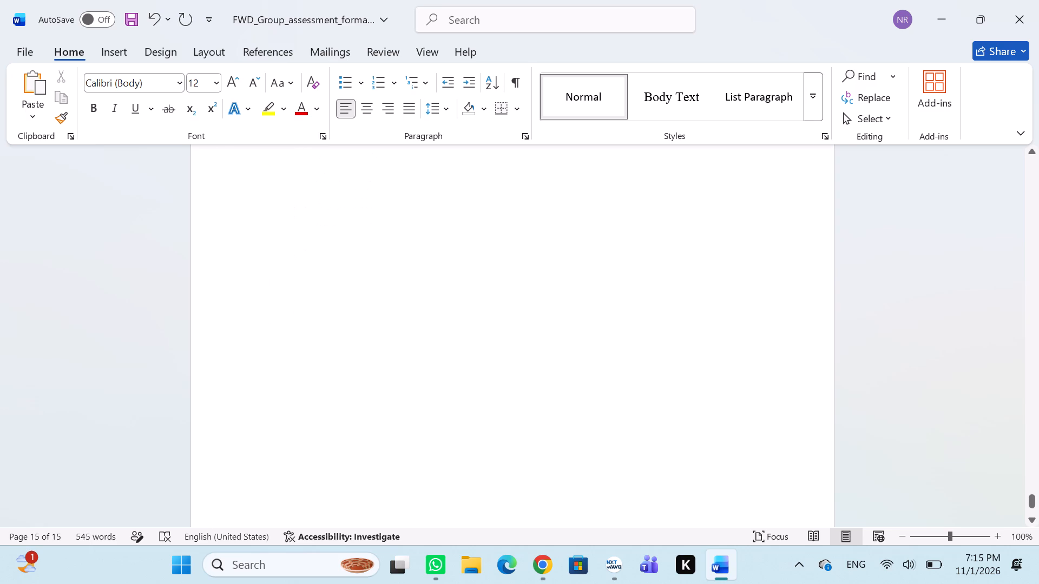
scroll(341, 509, "down", 1, "ctrl")
scroll(341, 509, "up", 1)
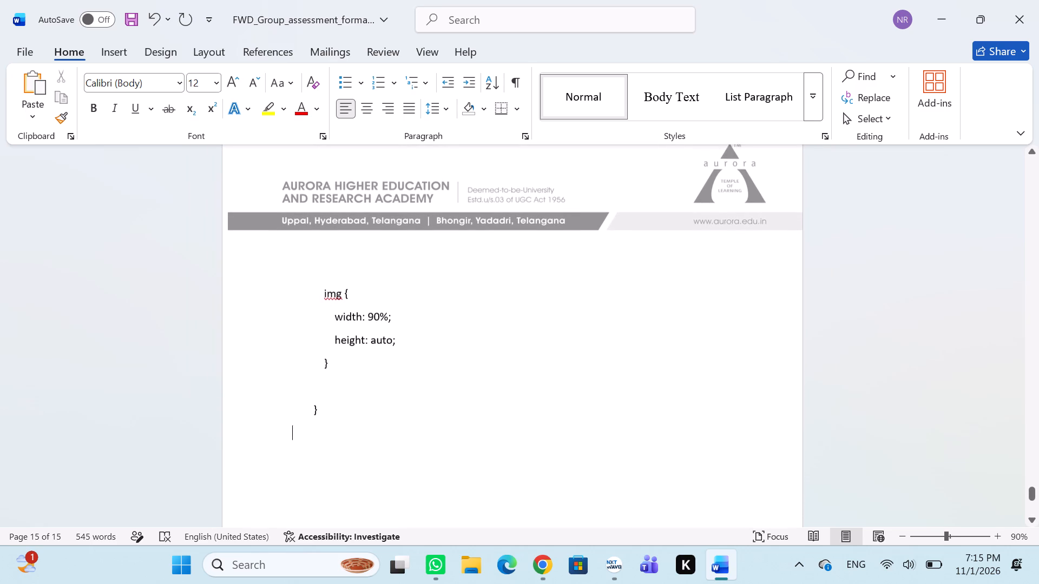
scroll(341, 509, "up", 2)
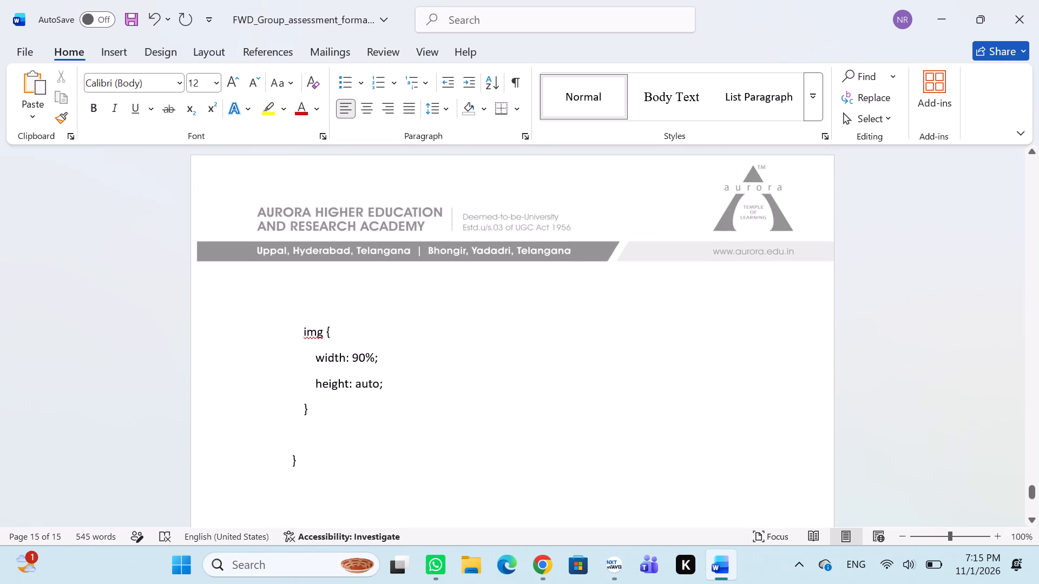
key("Return")
key("Return")
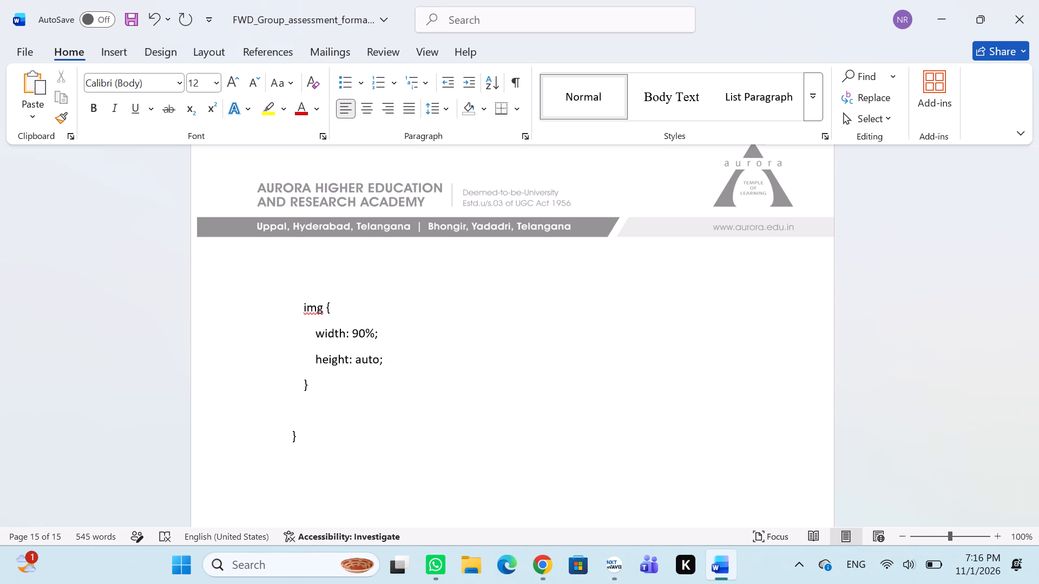
scroll(323, 466, "down", 1)
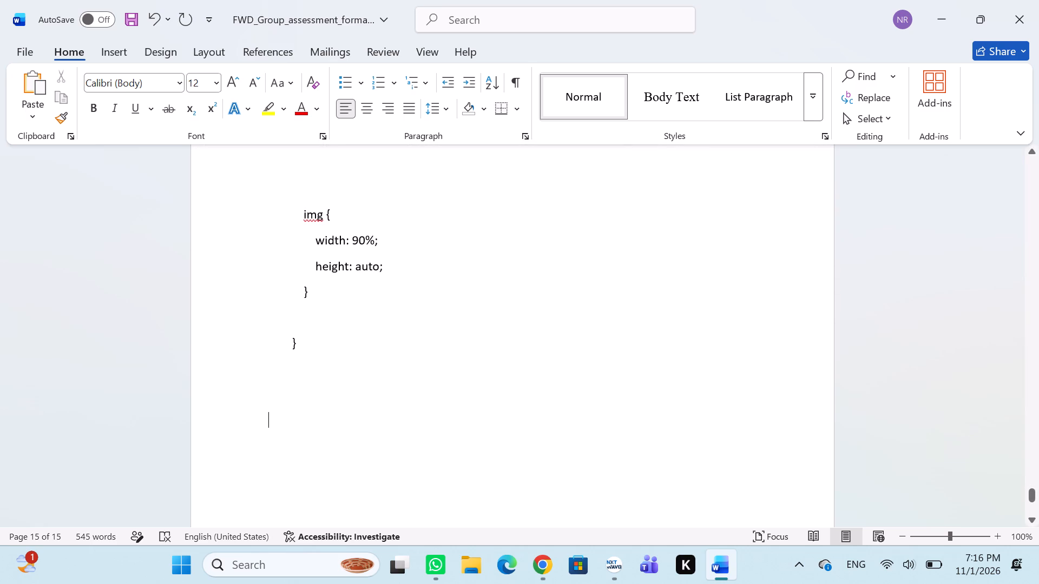
scroll(323, 466, "down", 1)
left_click(461, 562)
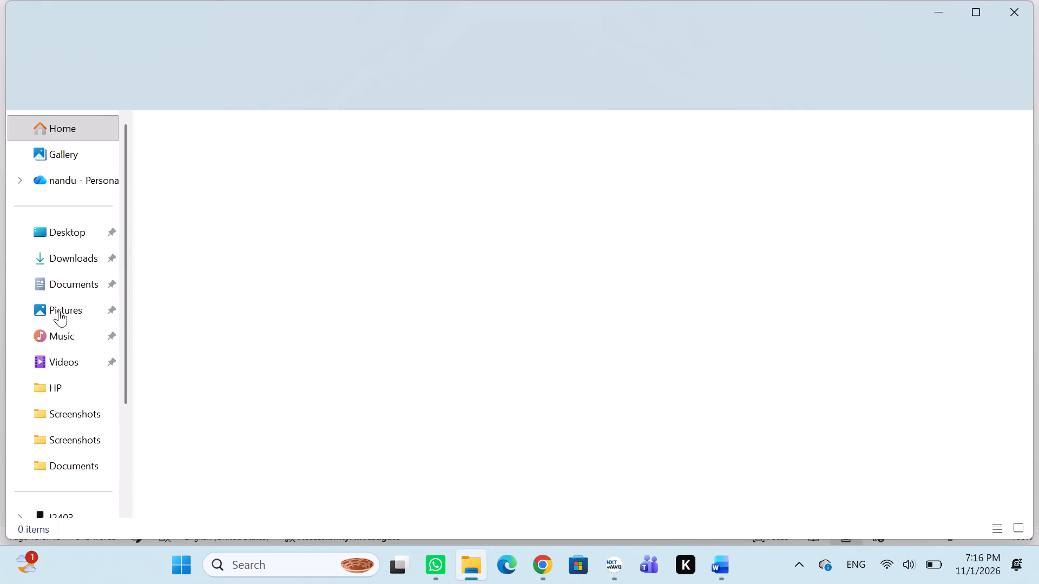
left_click(70, 443)
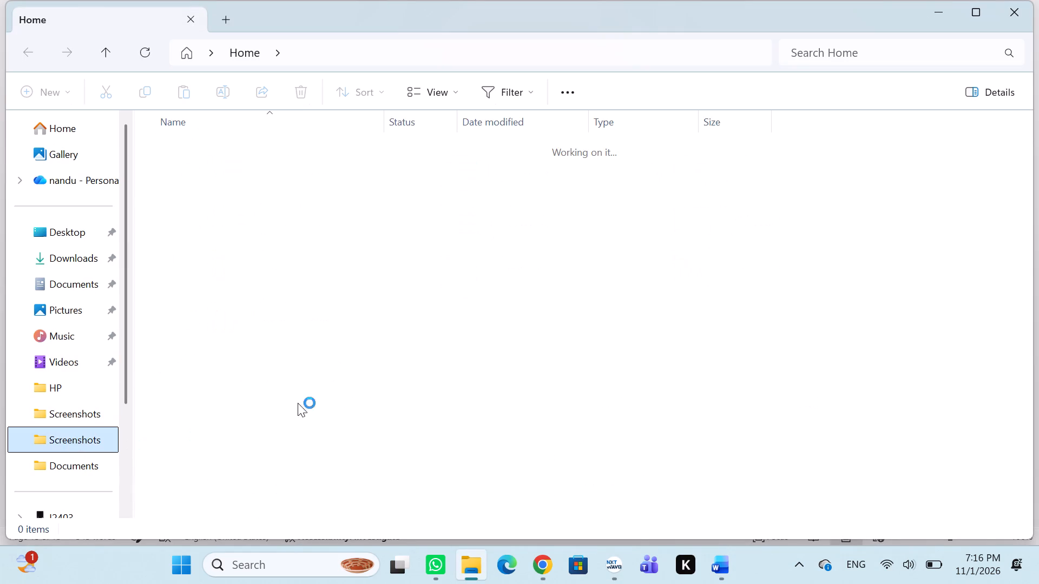
scroll(412, 385, "down", 1)
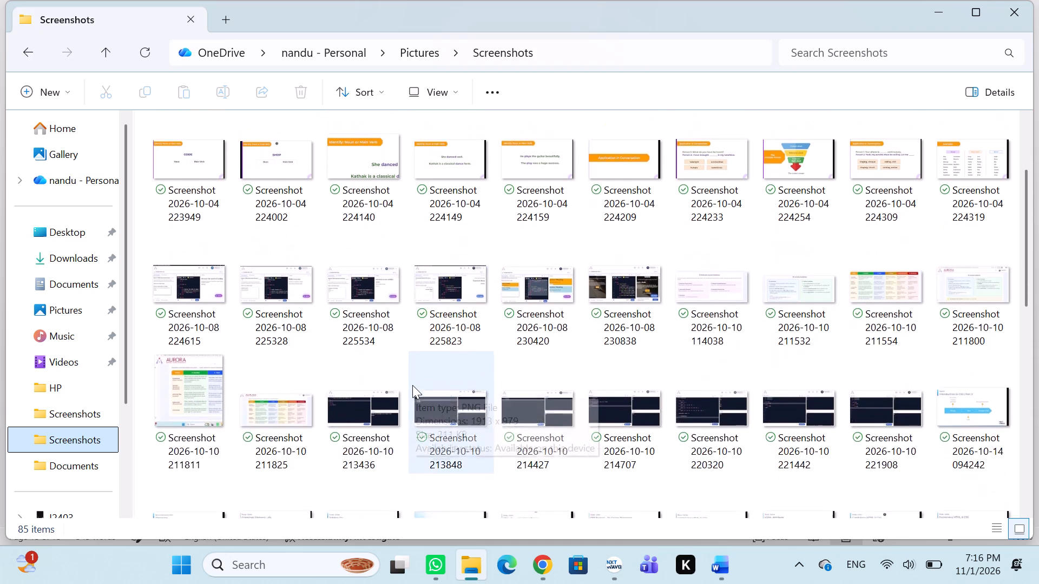
scroll(412, 385, "down", 4)
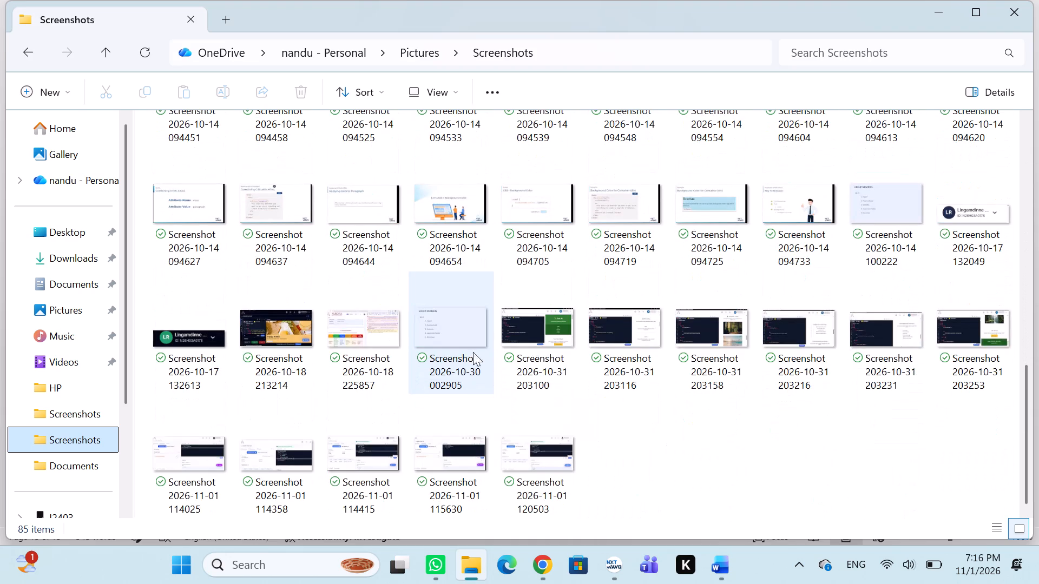
left_click(525, 328)
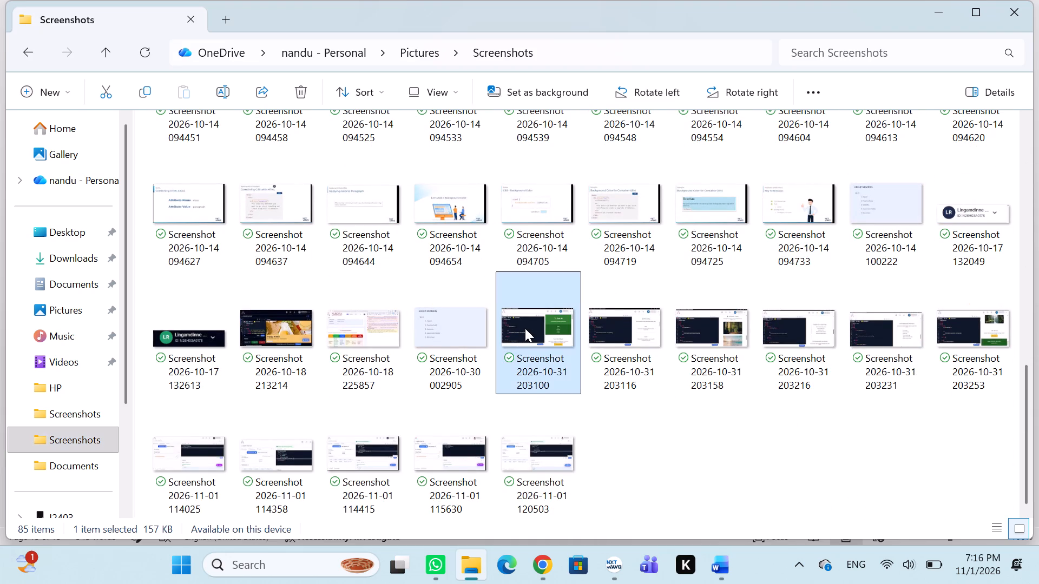
double_click(543, 330)
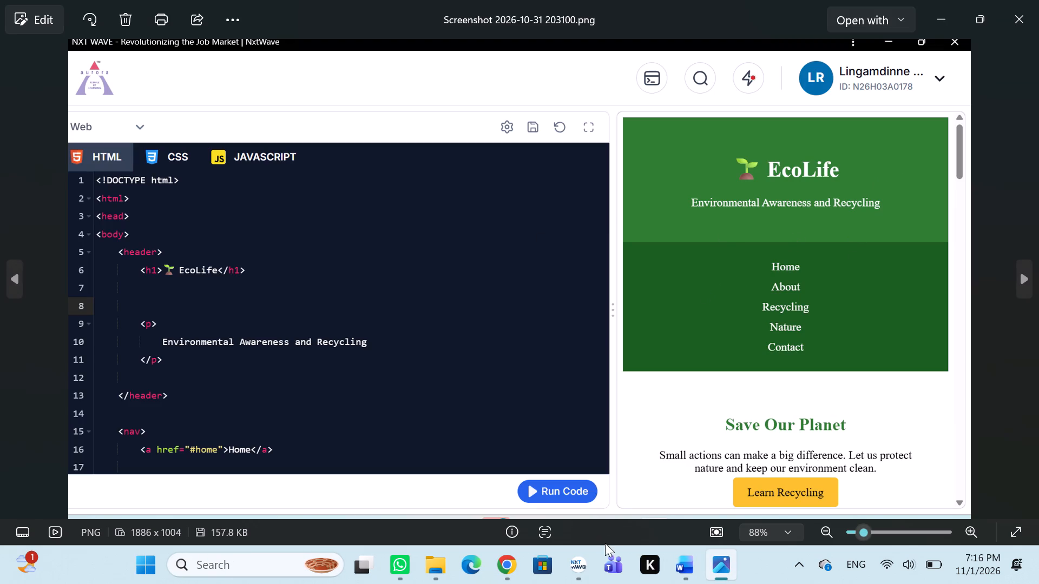
right_click(634, 380)
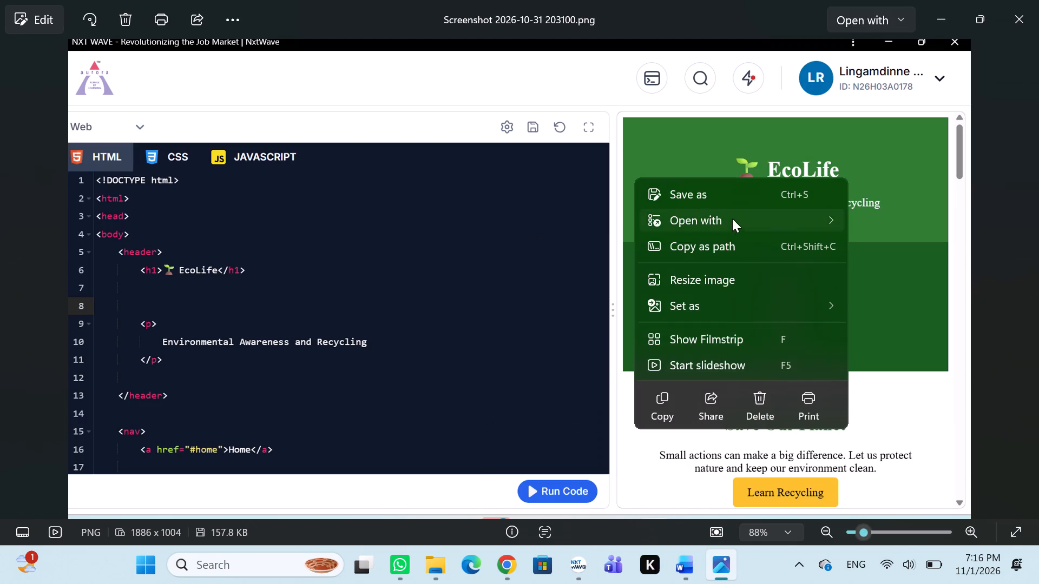
left_click(549, 230)
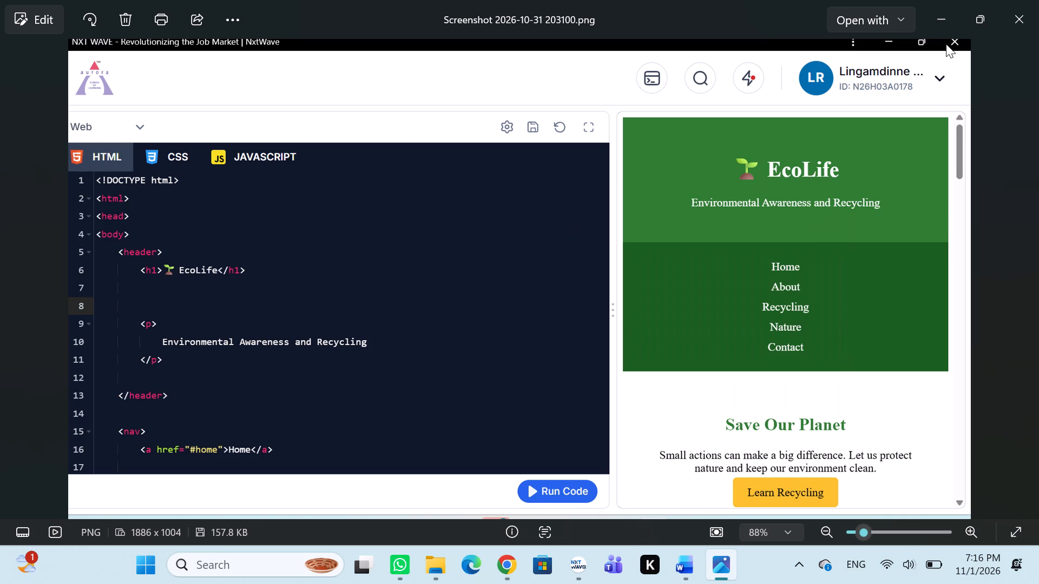
left_click(952, 35)
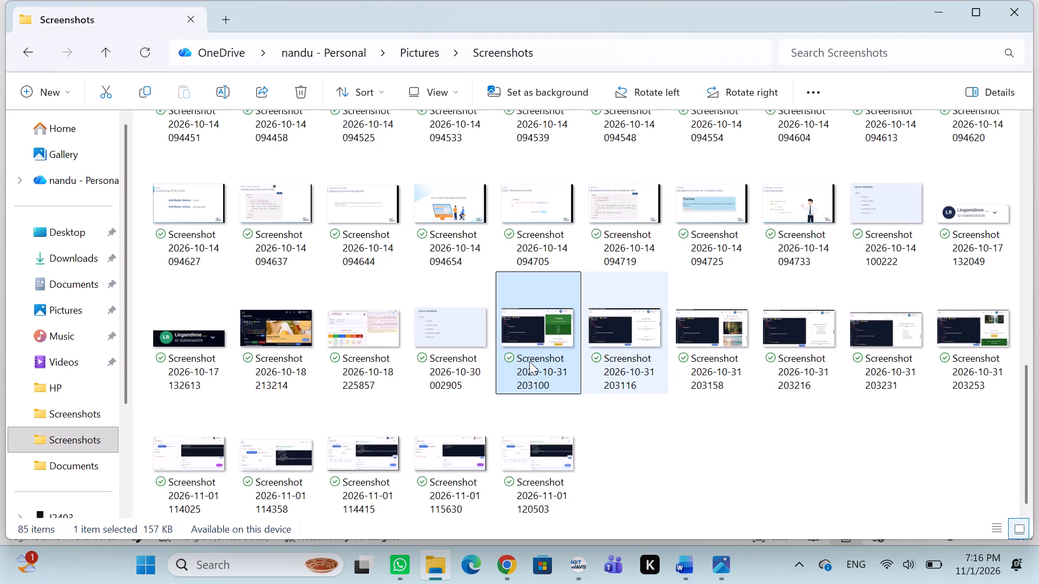
right_click(529, 361)
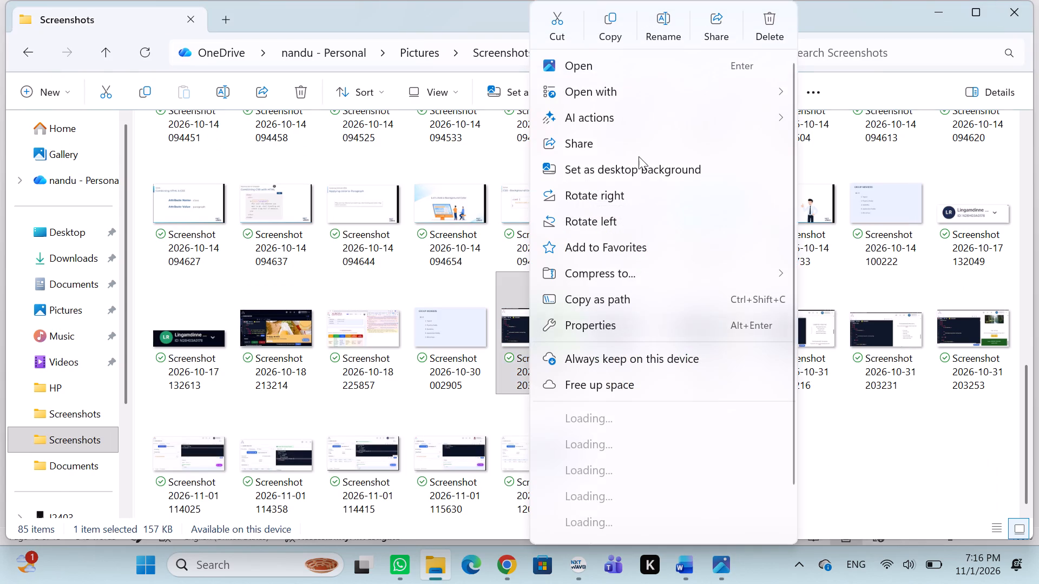
left_click(607, 32)
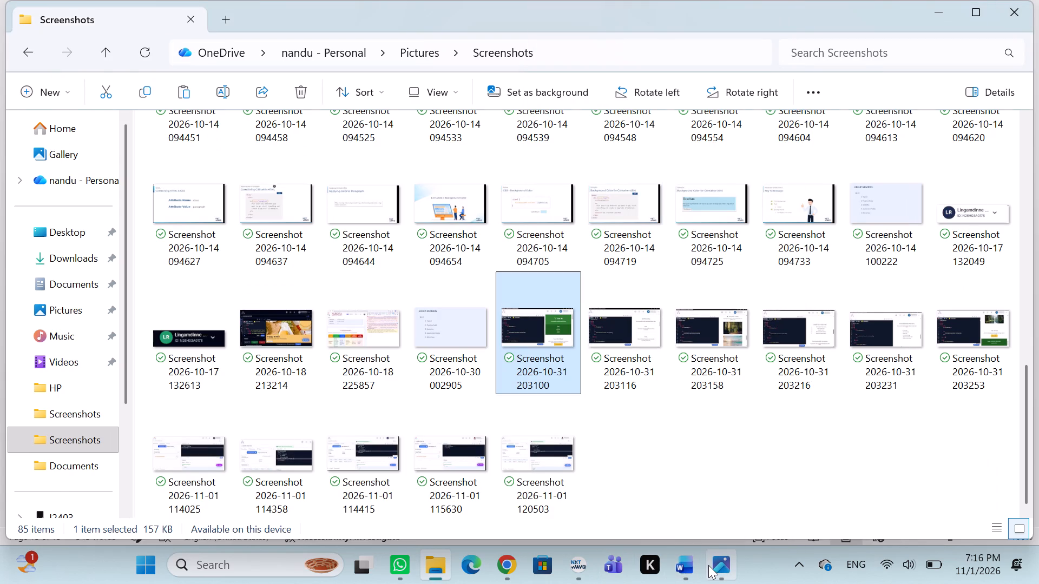
left_click(686, 499)
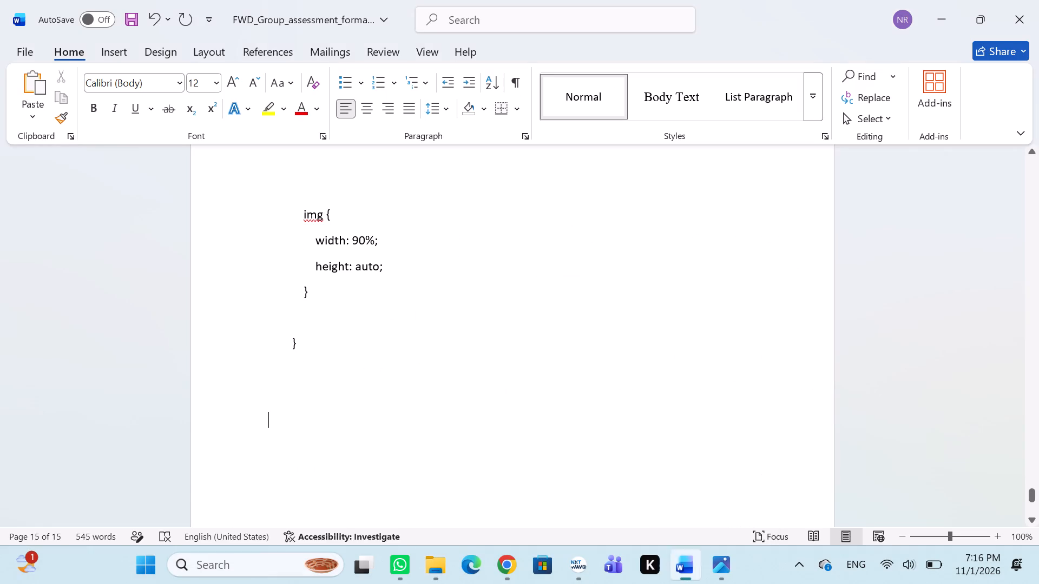
key("ctrl+v")
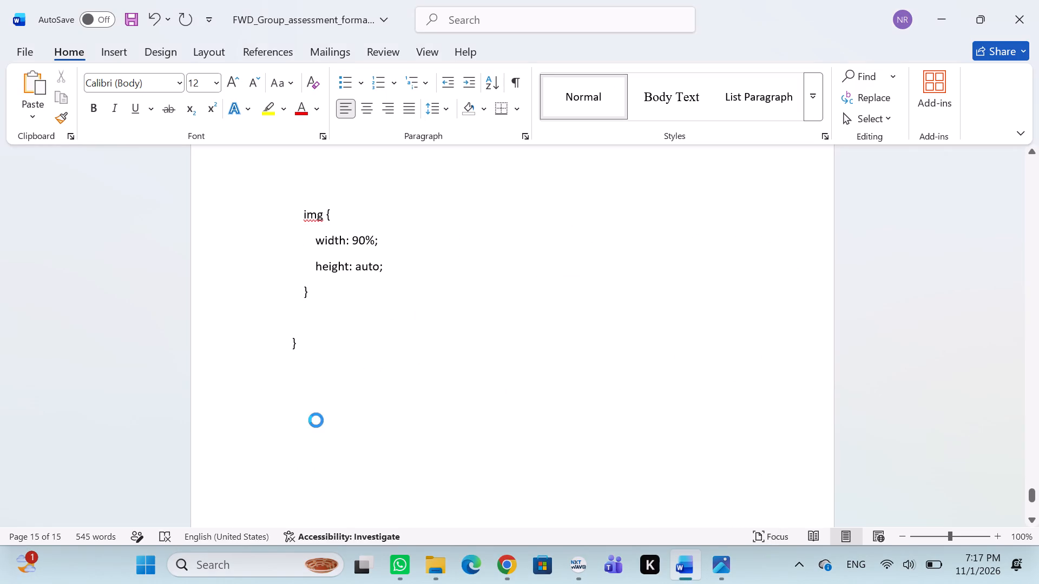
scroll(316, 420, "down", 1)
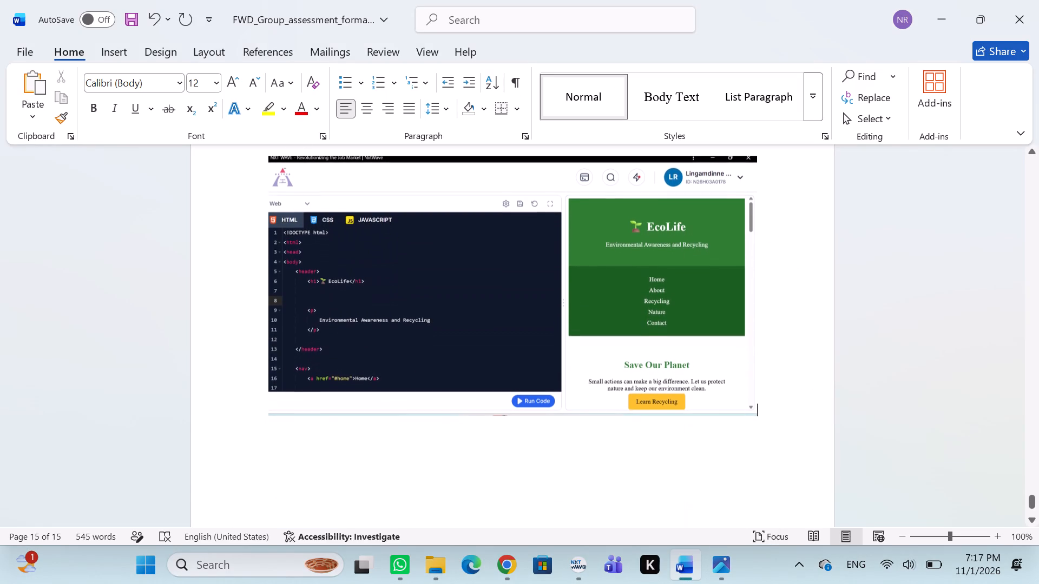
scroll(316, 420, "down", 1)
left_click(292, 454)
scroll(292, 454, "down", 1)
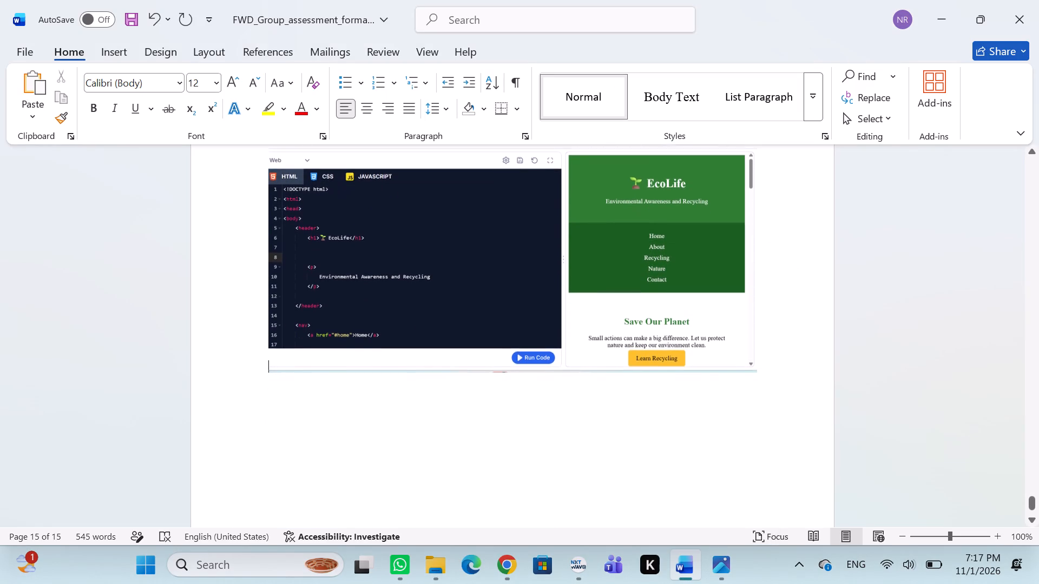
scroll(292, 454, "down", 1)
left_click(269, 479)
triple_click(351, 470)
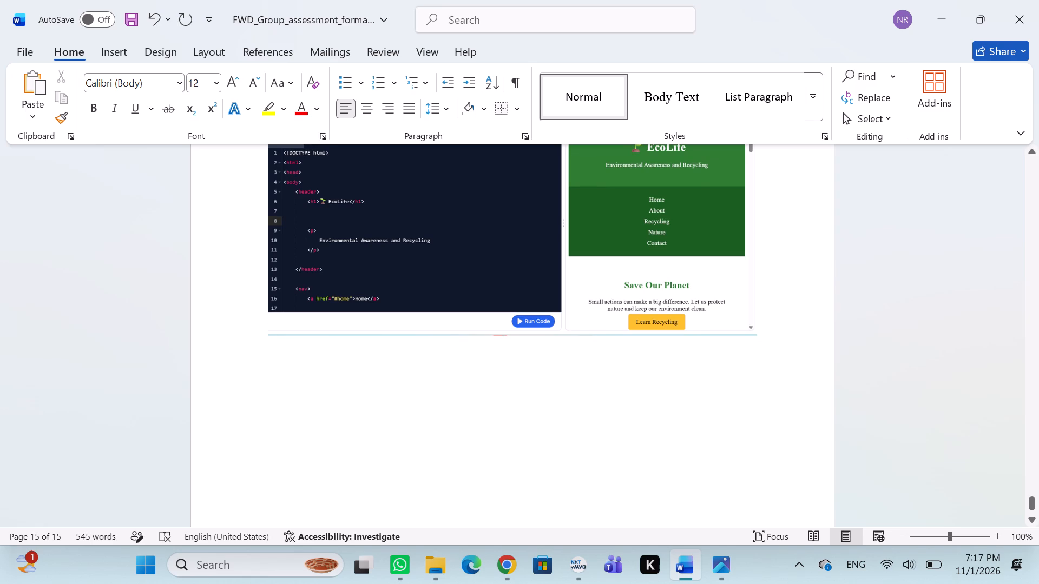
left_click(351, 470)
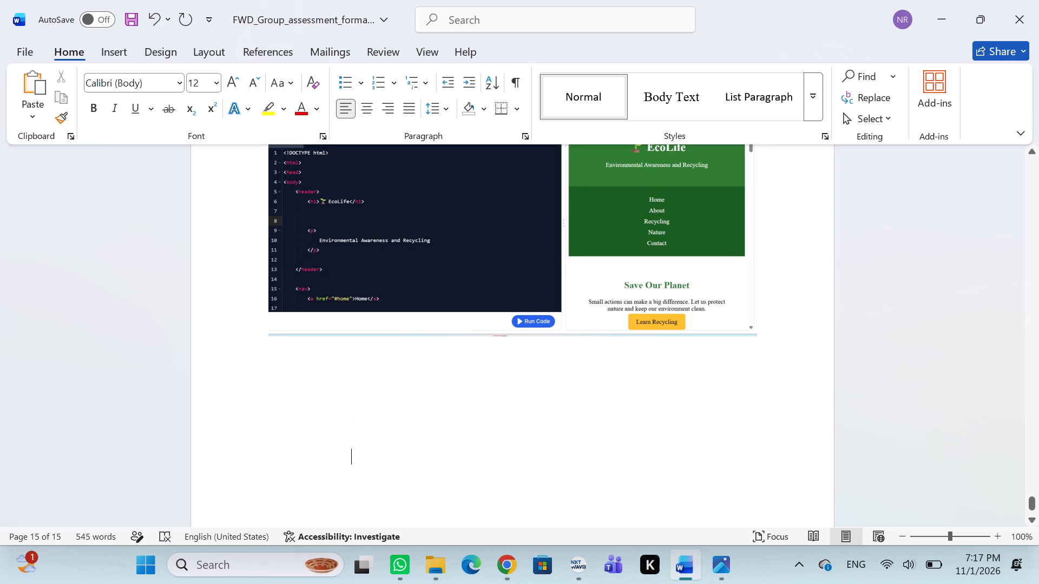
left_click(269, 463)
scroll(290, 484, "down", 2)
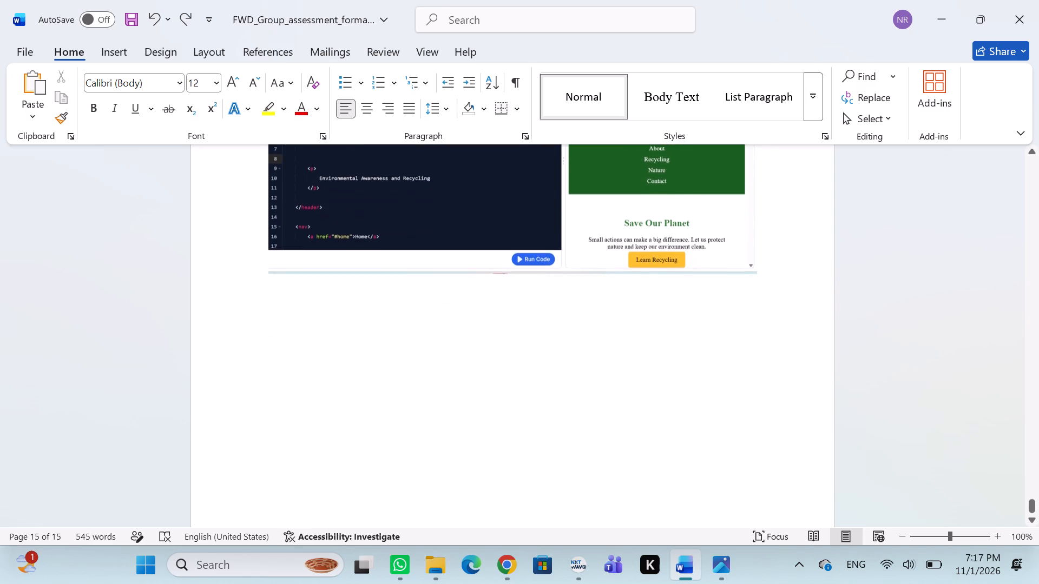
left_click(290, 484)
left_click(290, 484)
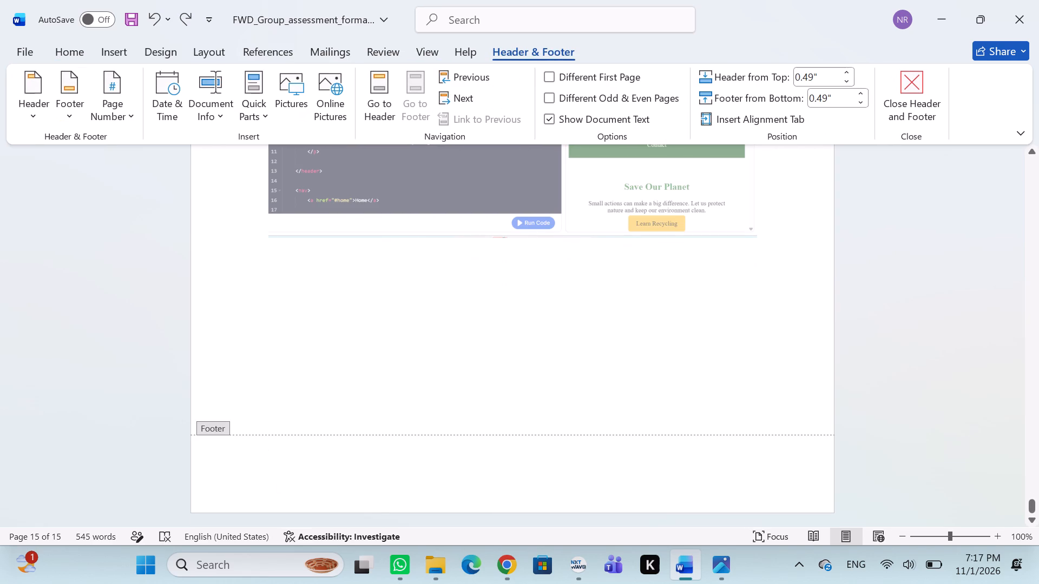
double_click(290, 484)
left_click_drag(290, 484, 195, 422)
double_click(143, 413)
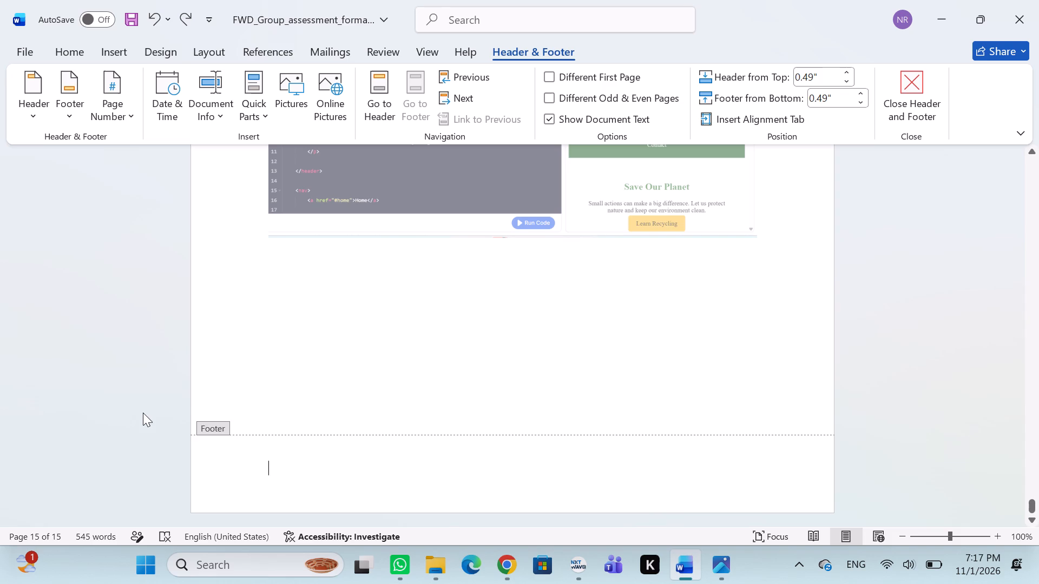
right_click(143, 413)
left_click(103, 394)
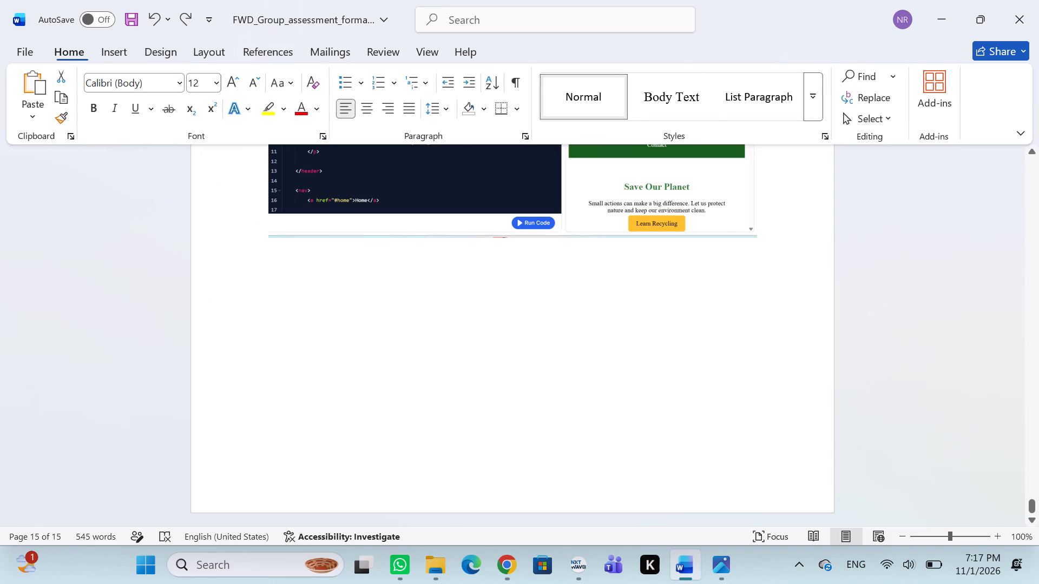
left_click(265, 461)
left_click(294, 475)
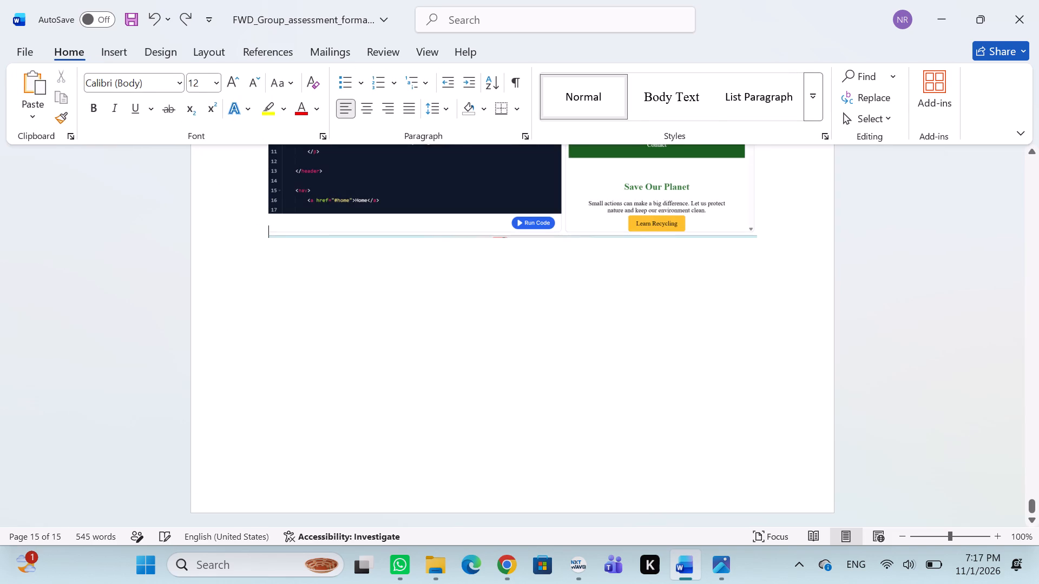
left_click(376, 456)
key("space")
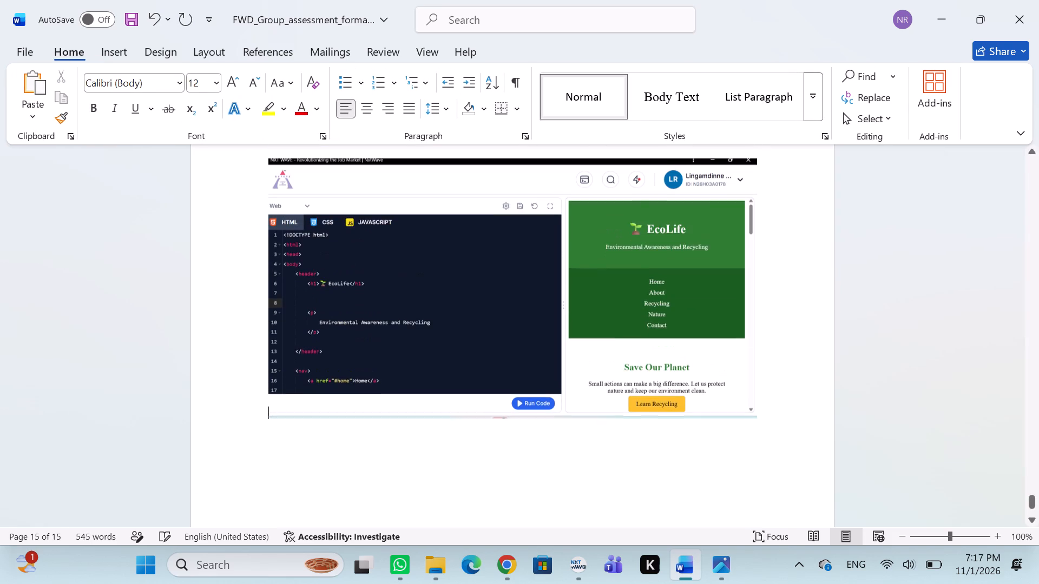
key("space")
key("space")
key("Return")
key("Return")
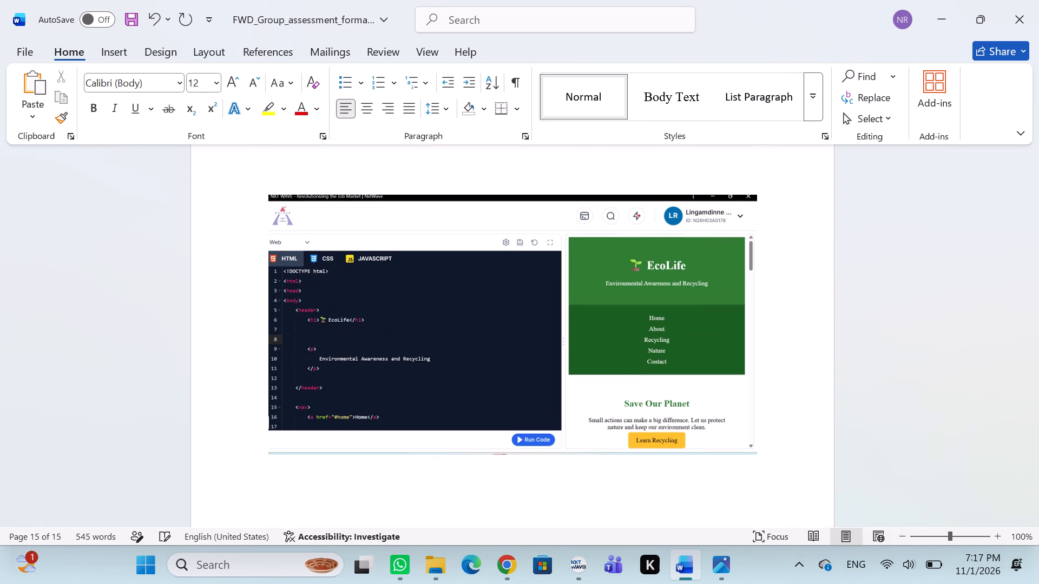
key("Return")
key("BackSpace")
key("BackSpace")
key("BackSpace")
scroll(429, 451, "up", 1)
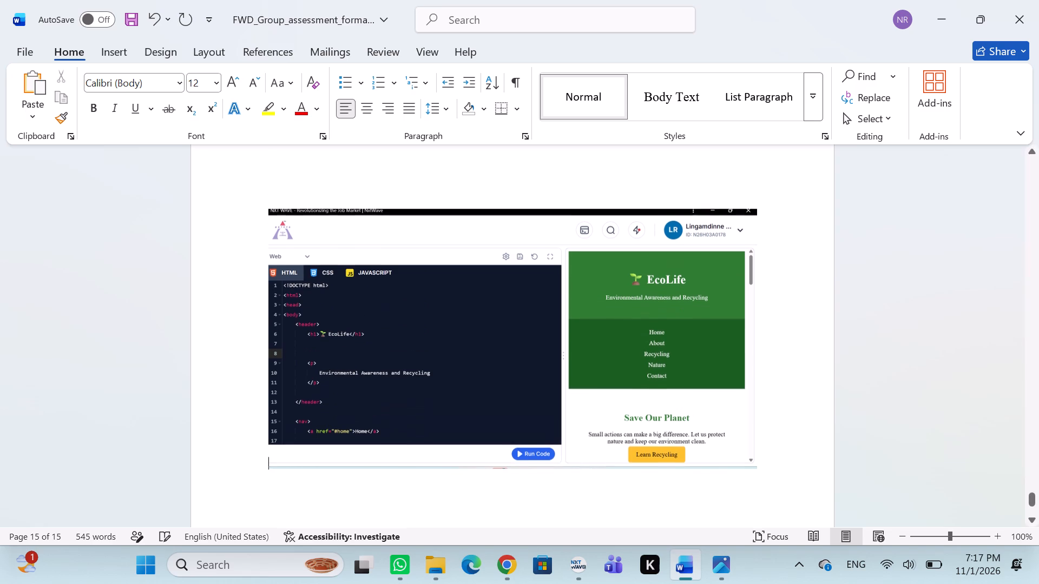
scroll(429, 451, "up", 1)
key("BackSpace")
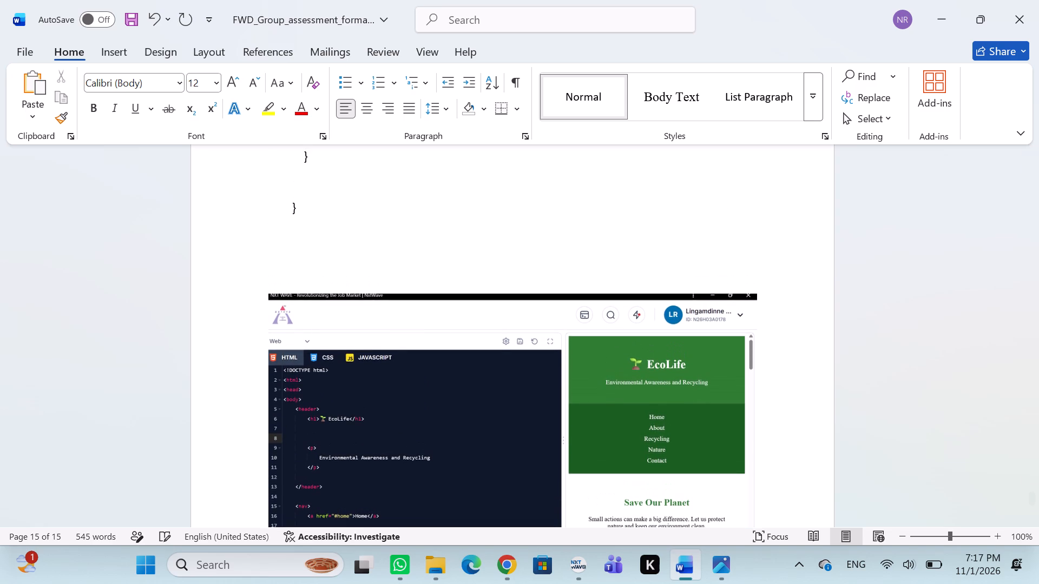
Add three new lines directly after the pasted EcoLife home page screenshot in the assessment document.
scroll(429, 451, "down", 3)
left_click(416, 442)
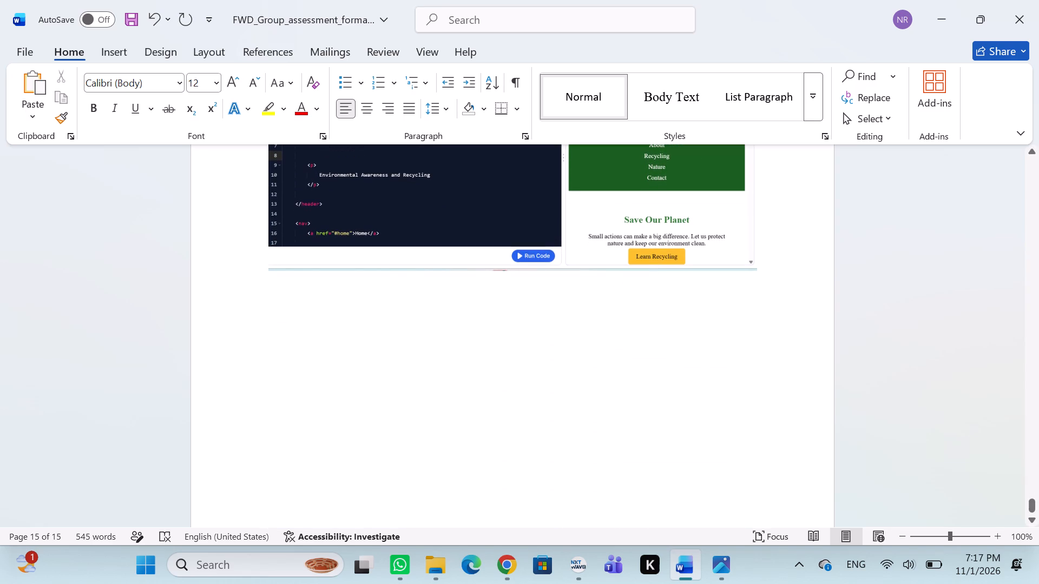
left_click(779, 265)
key("Return")
key("Return")
key("Return")
key("Return")
key("BackSpace")
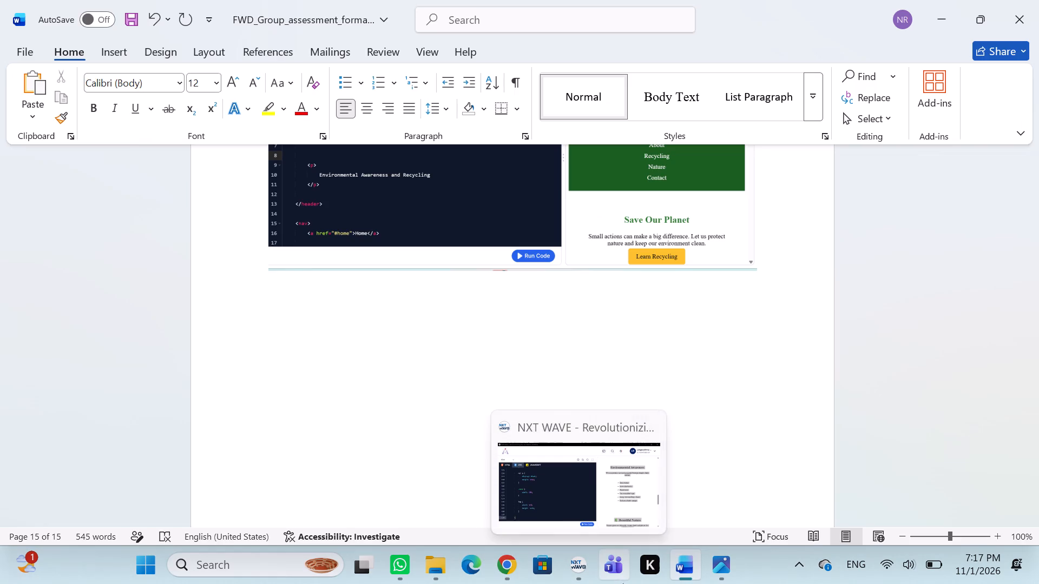
left_click(434, 558)
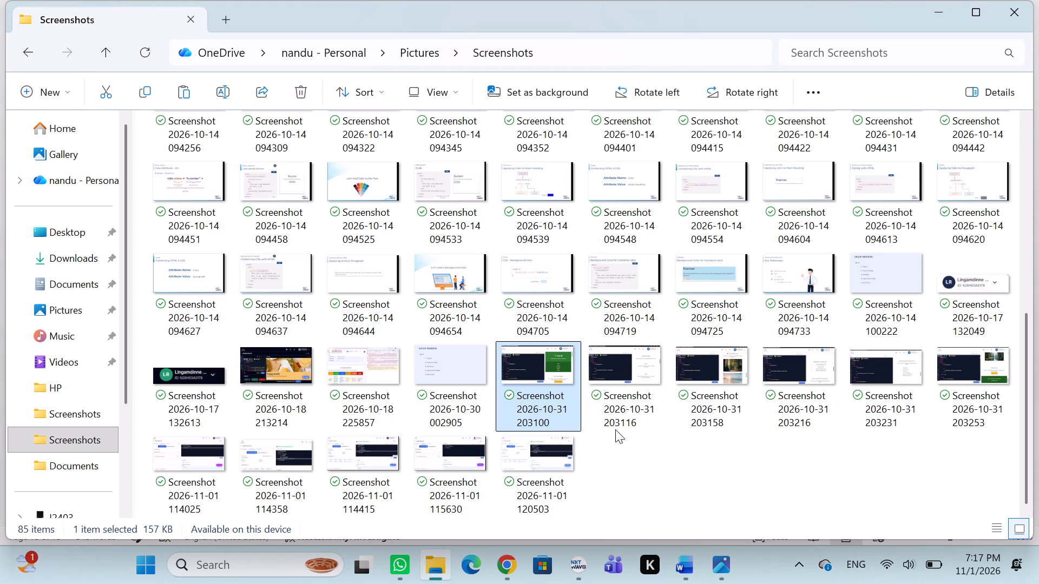
double_click(633, 383)
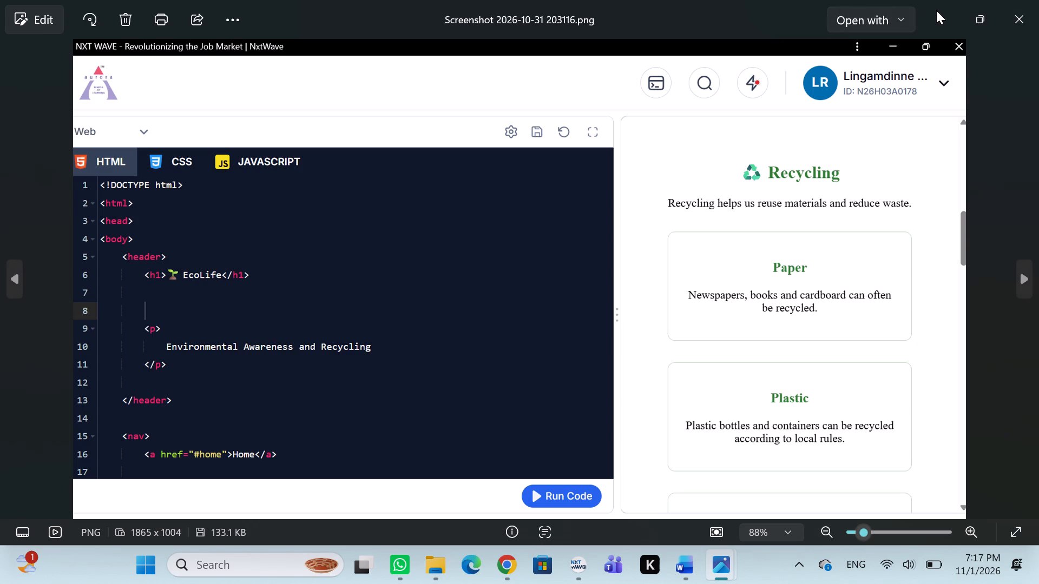
left_click(937, 10)
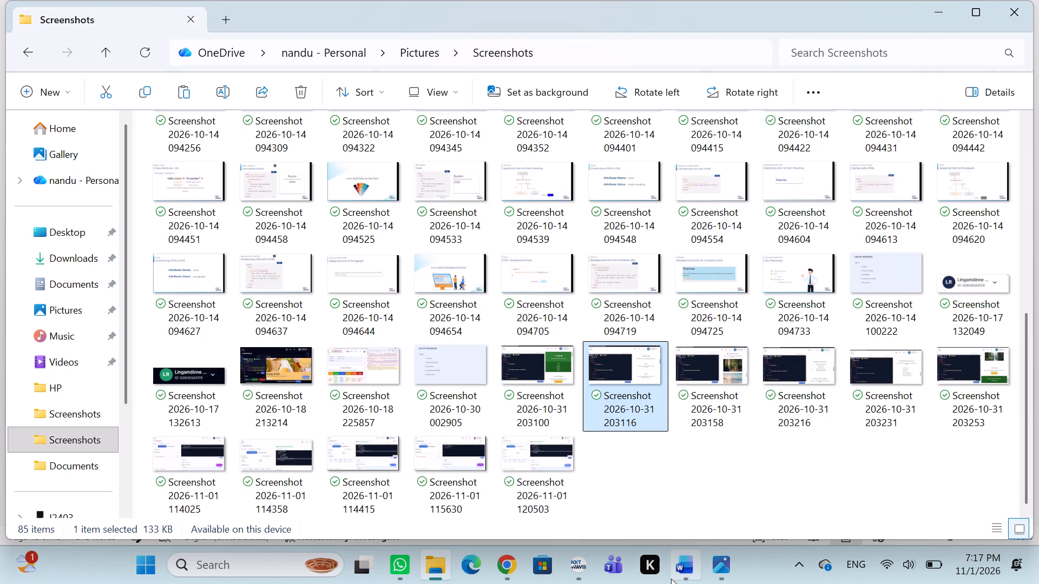
left_click(679, 510)
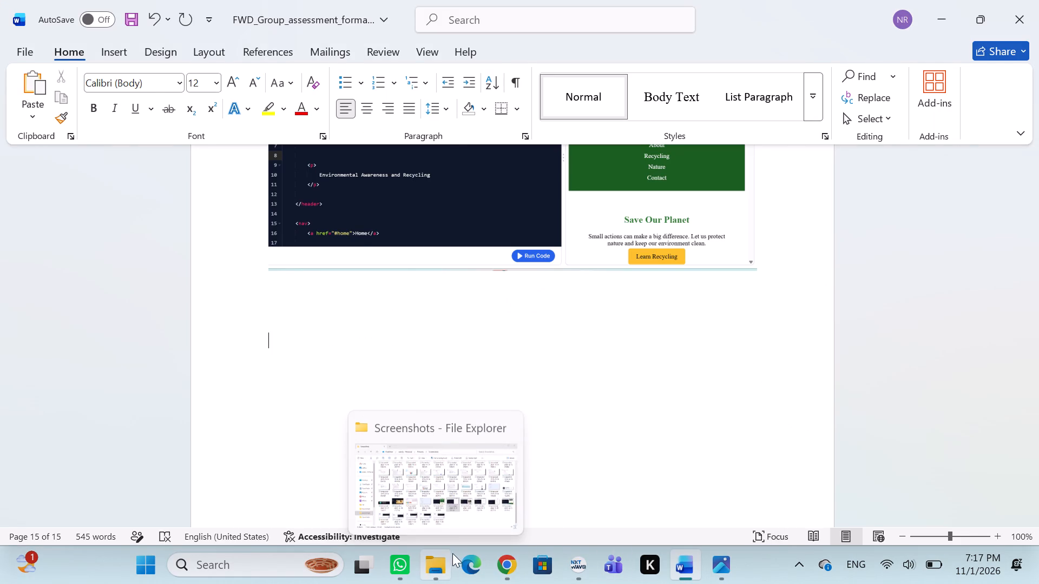
left_click(448, 506)
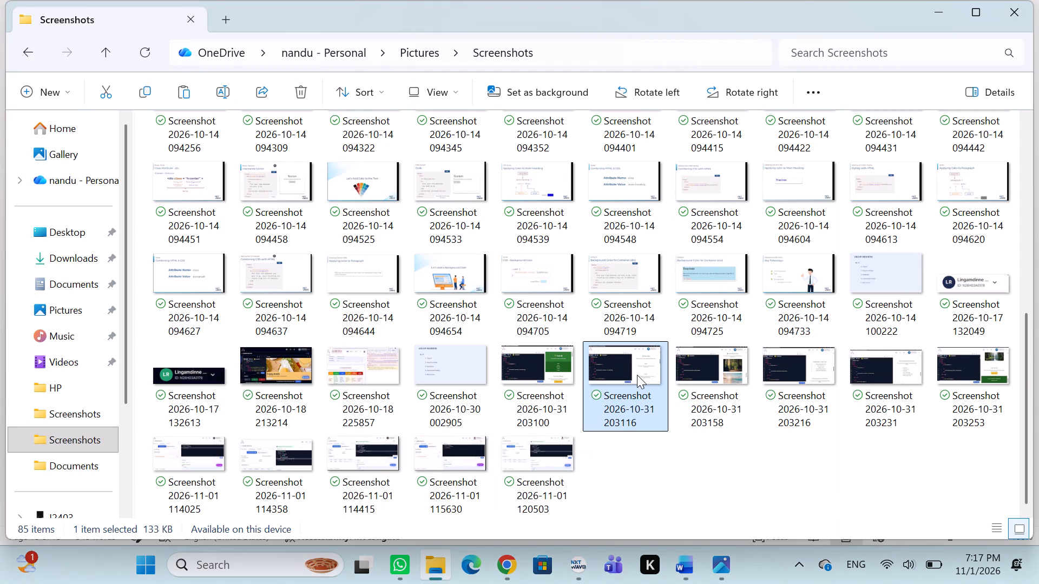
right_click(637, 375)
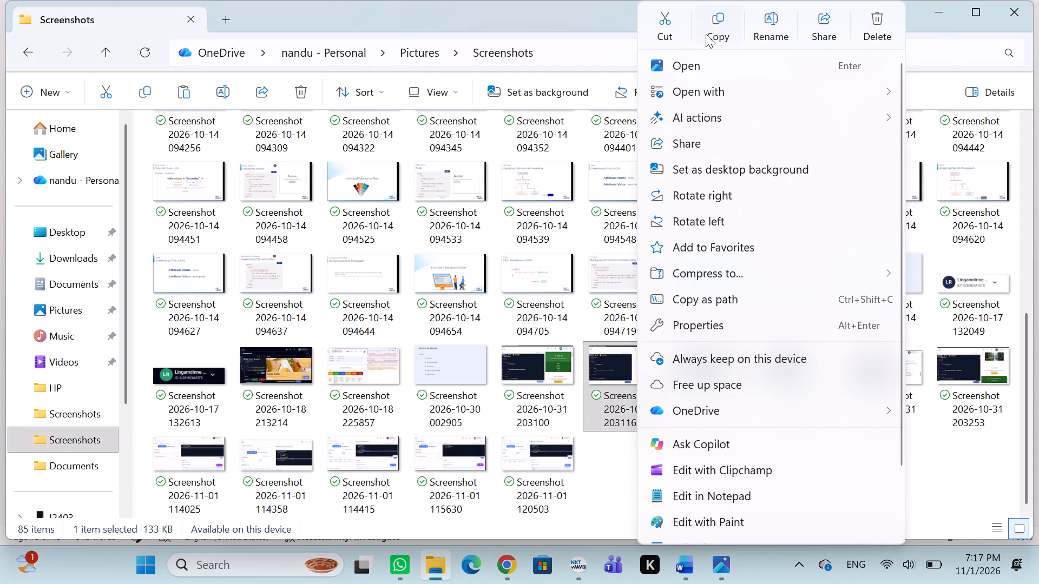
left_click(706, 34)
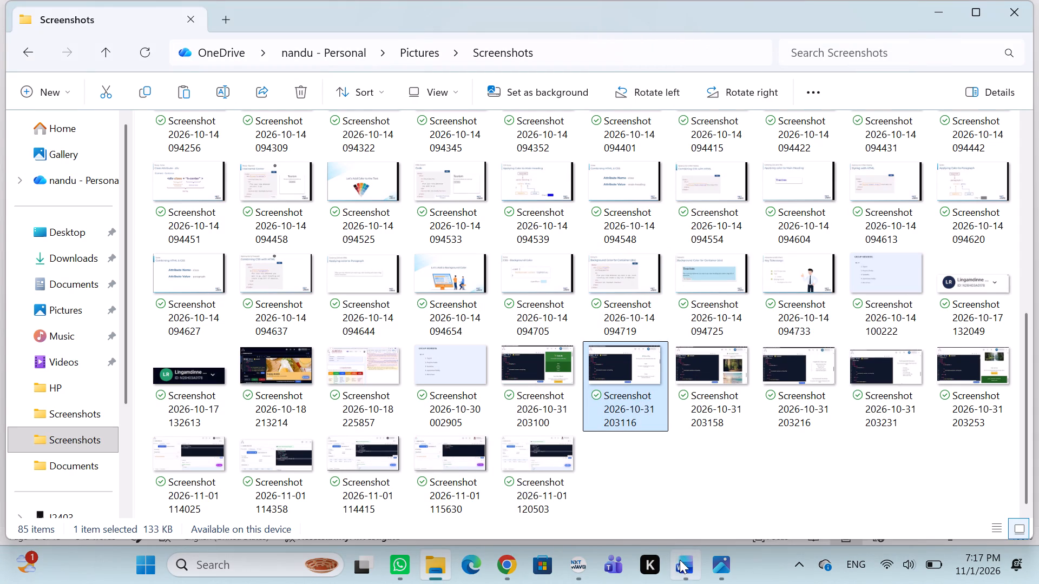
left_click(674, 513)
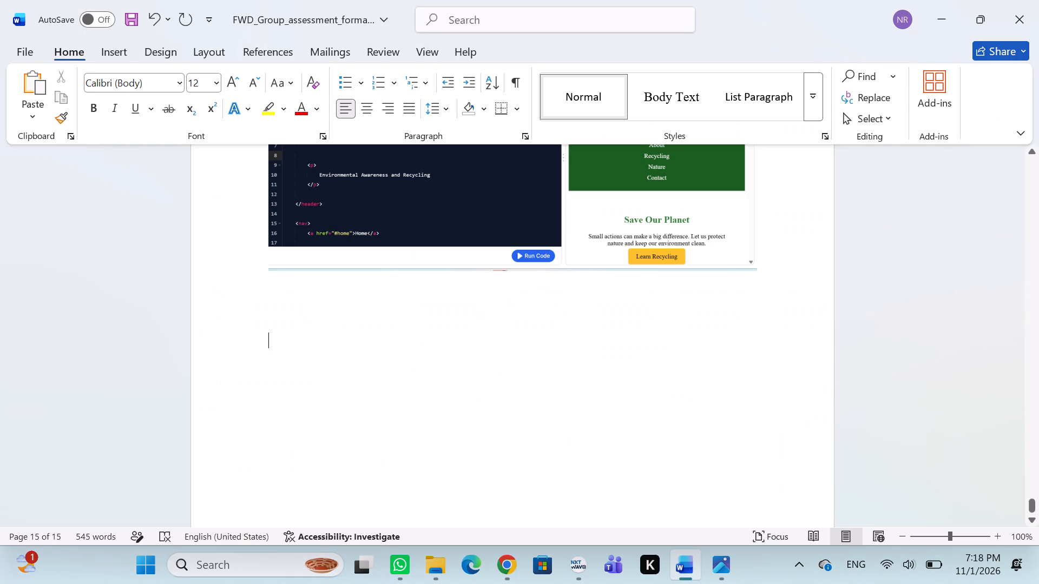
key("ctrl+v")
scroll(275, 367, "down", 2)
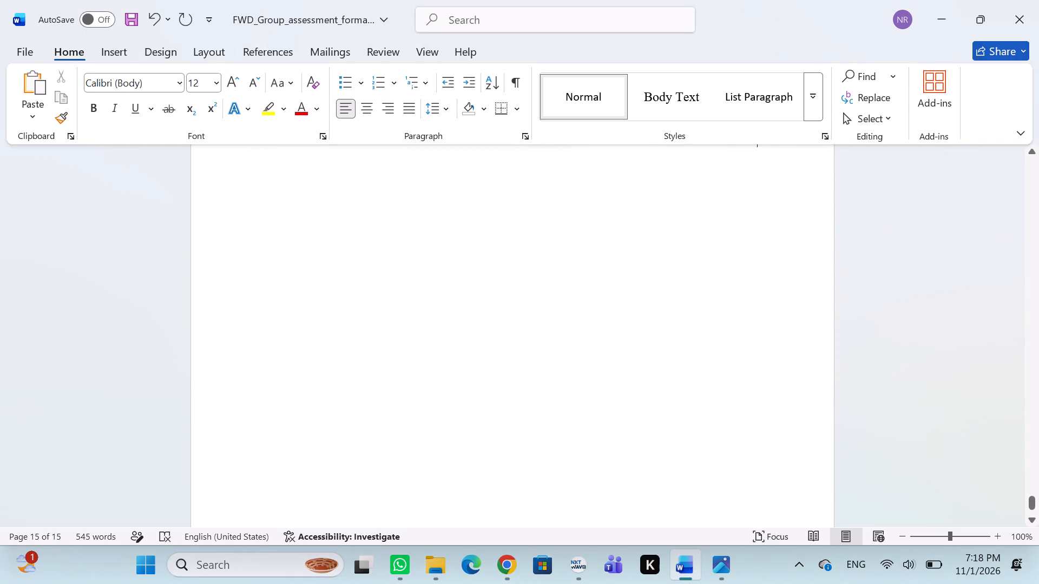
scroll(516, 244, "up", 1)
scroll(516, 244, "right", 1)
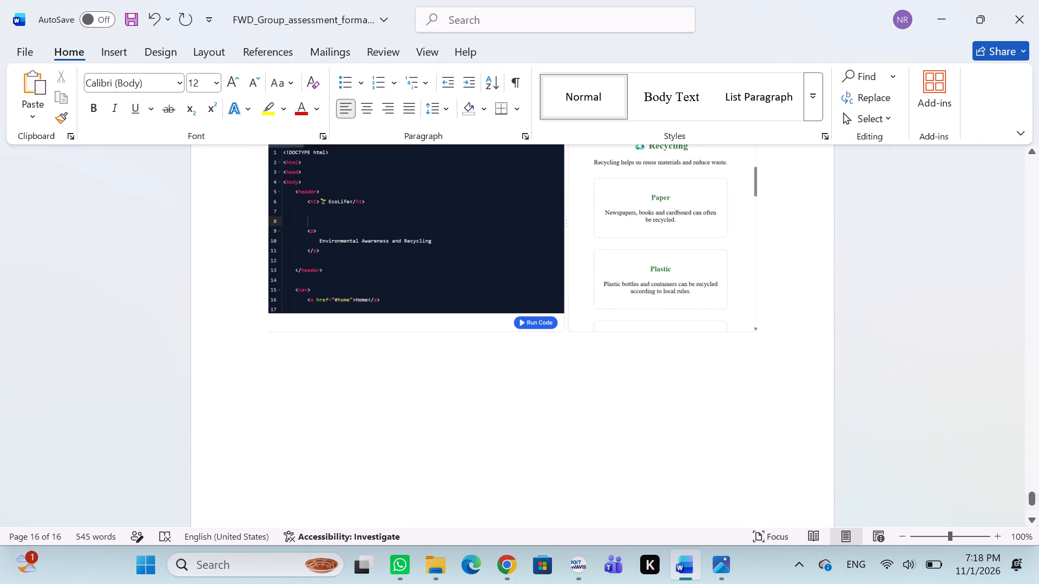
key("Return")
key("Return")
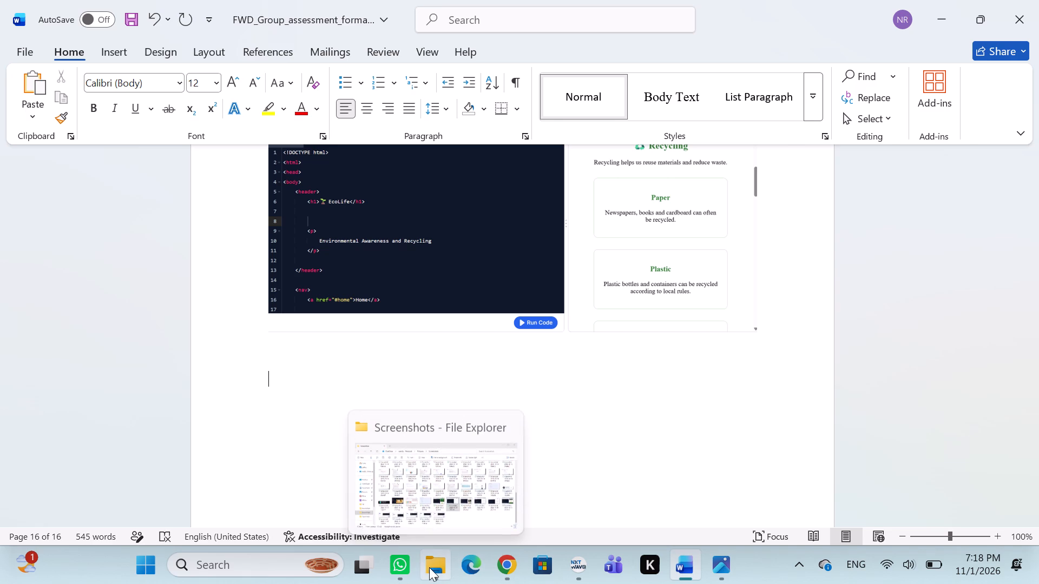
left_click(458, 496)
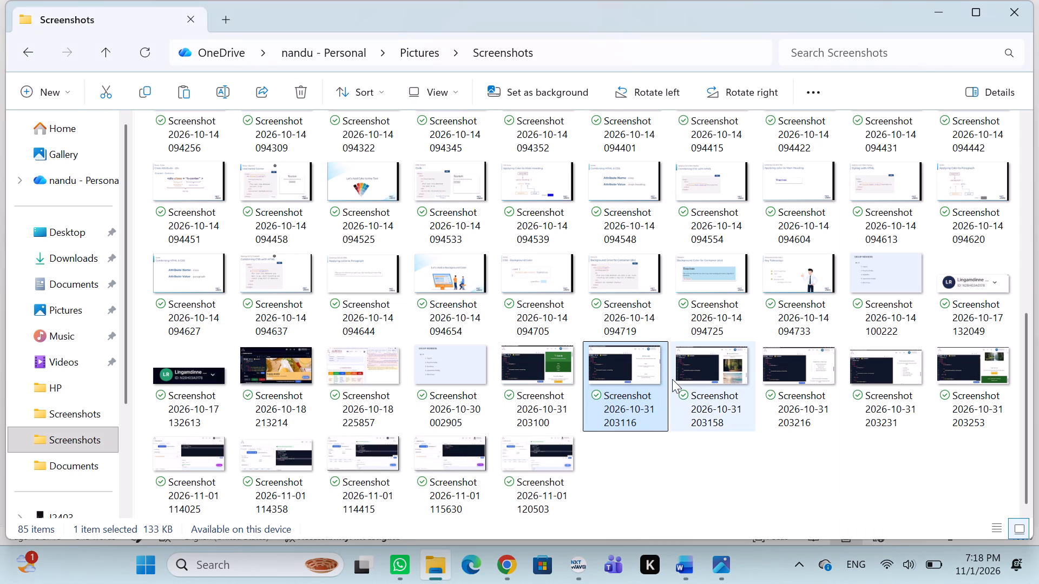
double_click(702, 367)
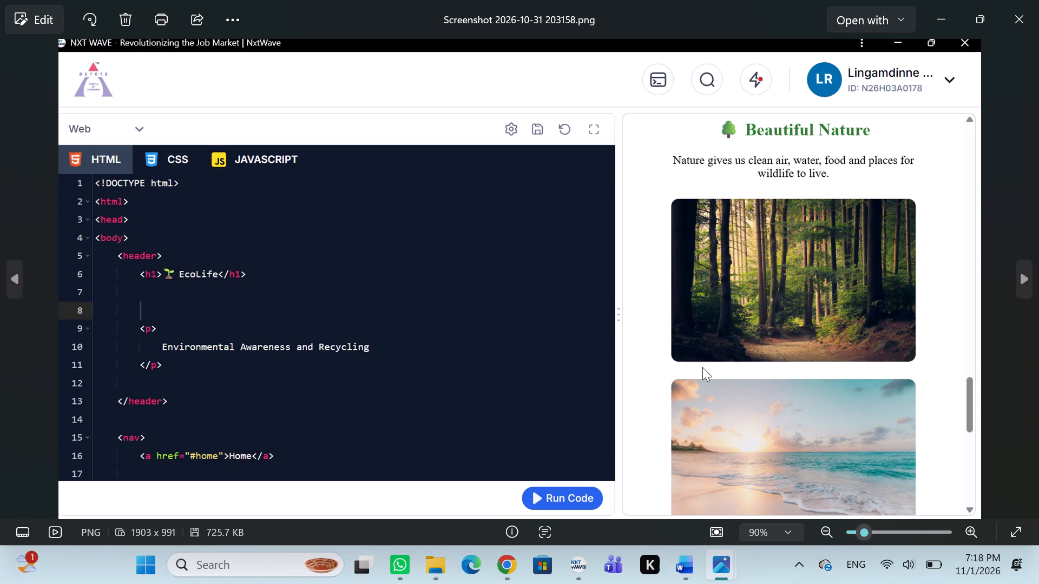
left_click(1013, 18)
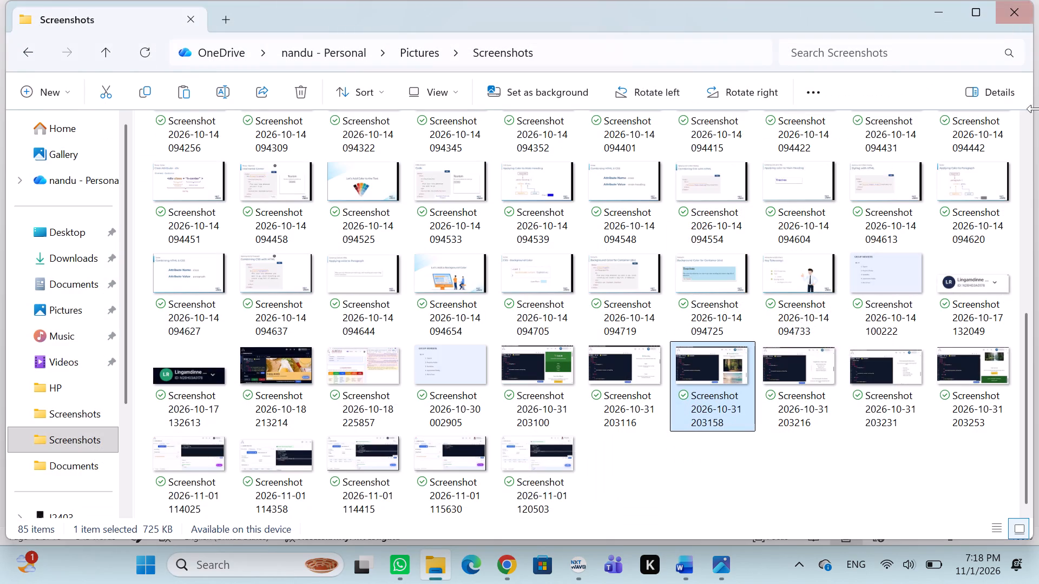
double_click(796, 394)
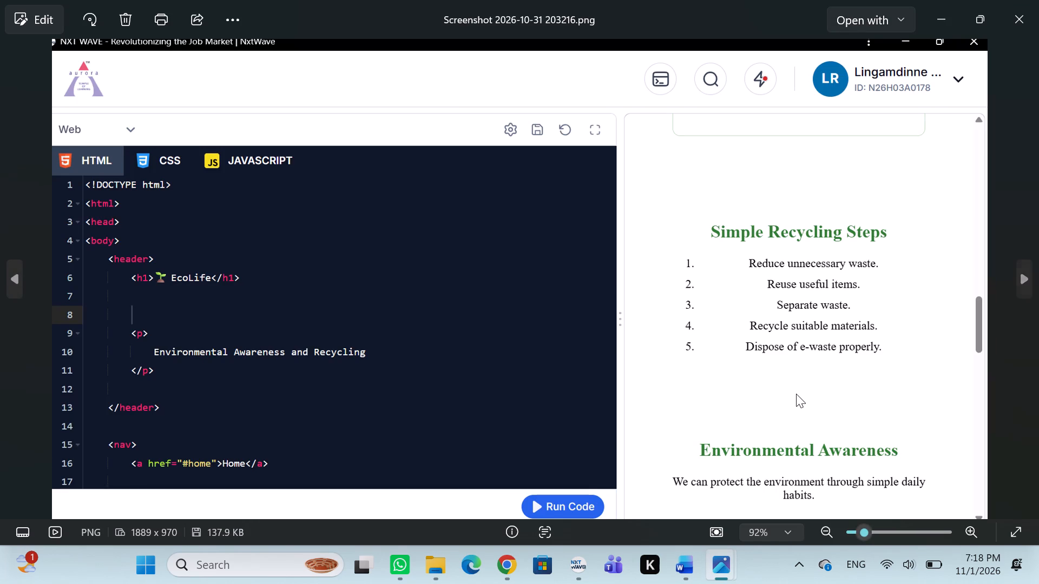
left_click(1018, 30)
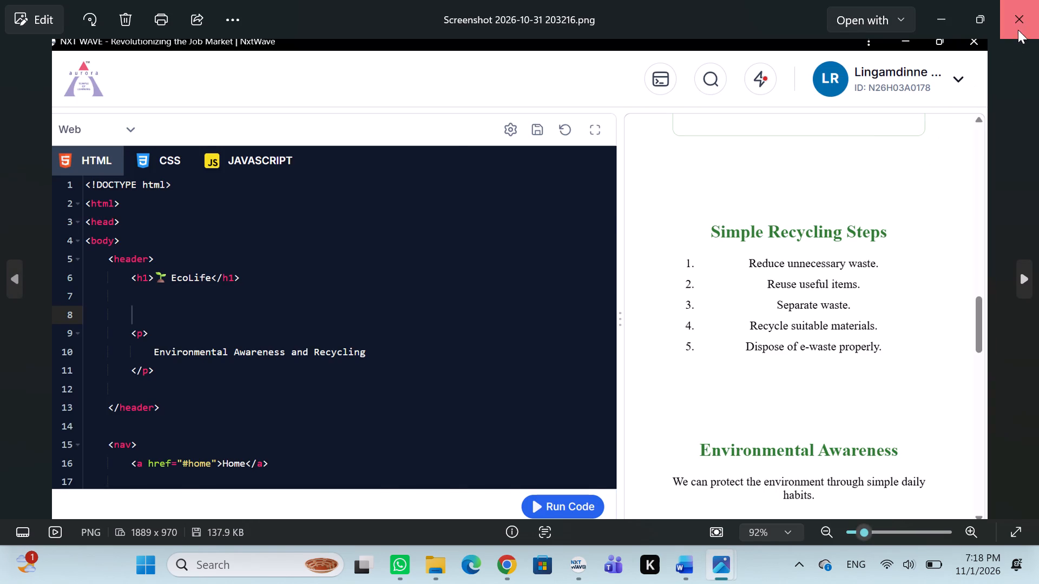
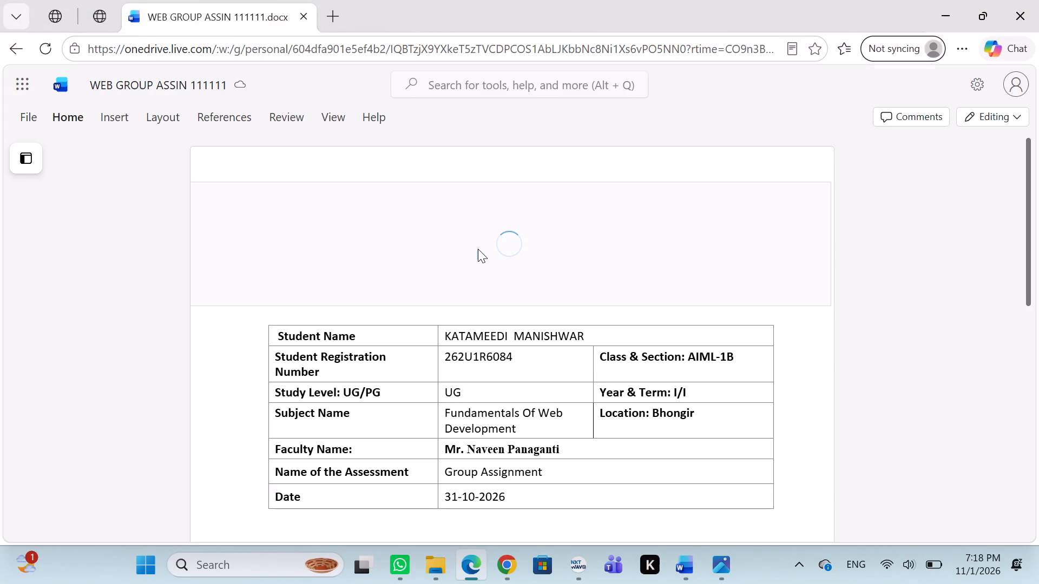
Look through the WEB GROUP ASSIN 111111 document online, from the code and output screenshots to the EcoLife Website: Code Explanation section.
scroll(469, 283, "down", 1)
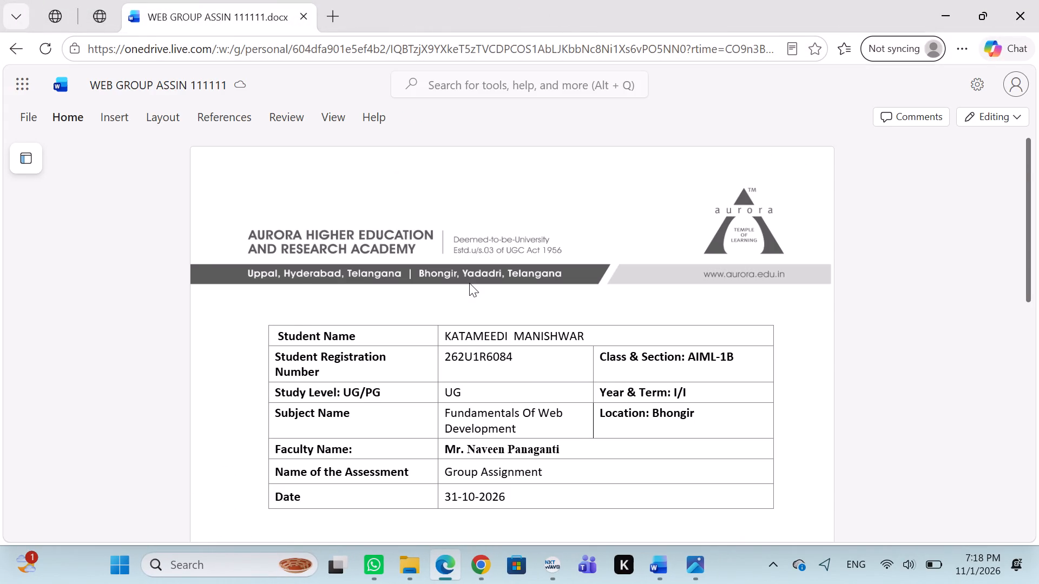
scroll(469, 283, "down", 8)
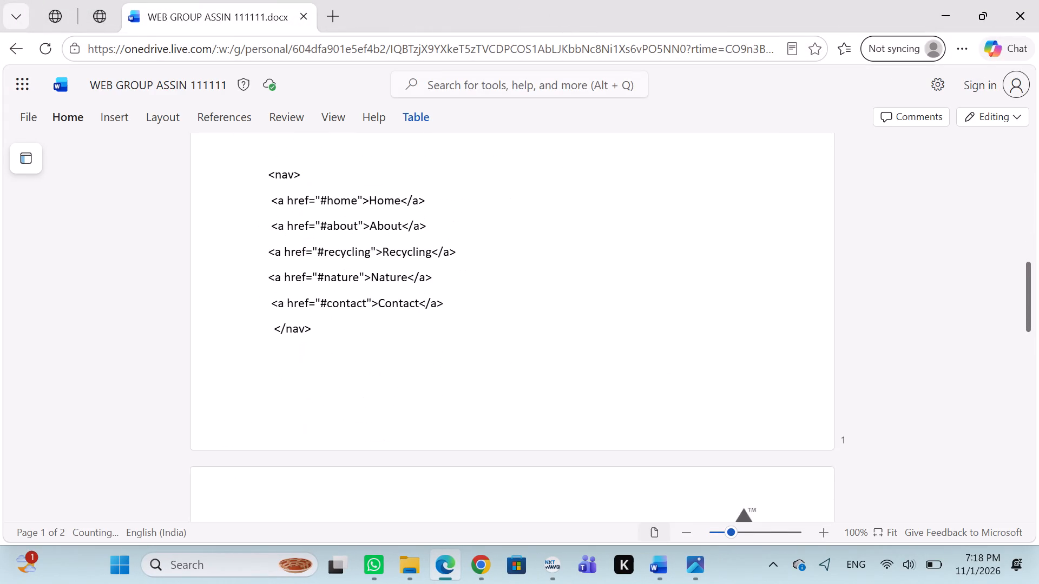
scroll(469, 283, "down", 6)
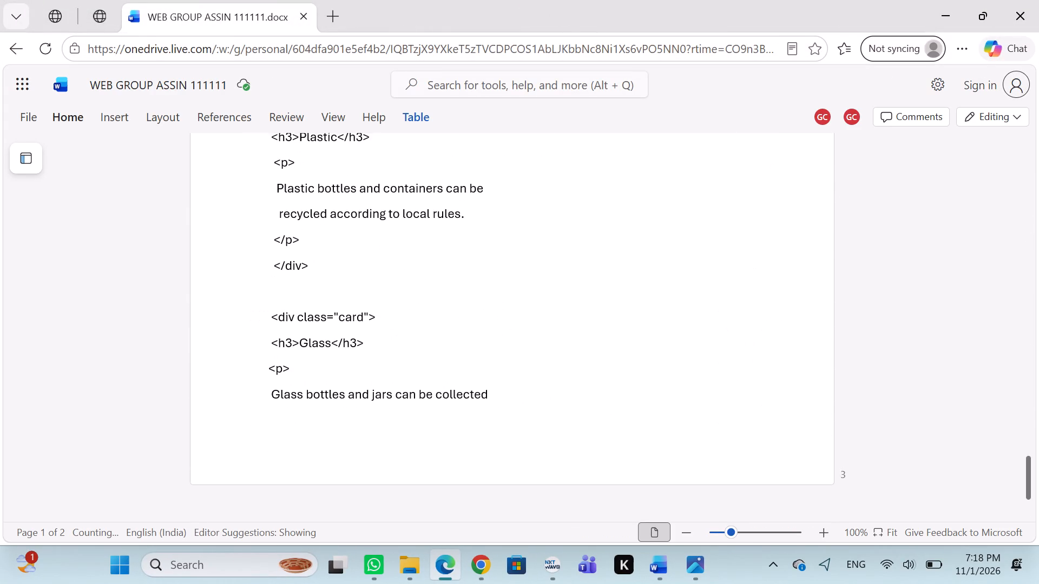
scroll(469, 283, "down", 8)
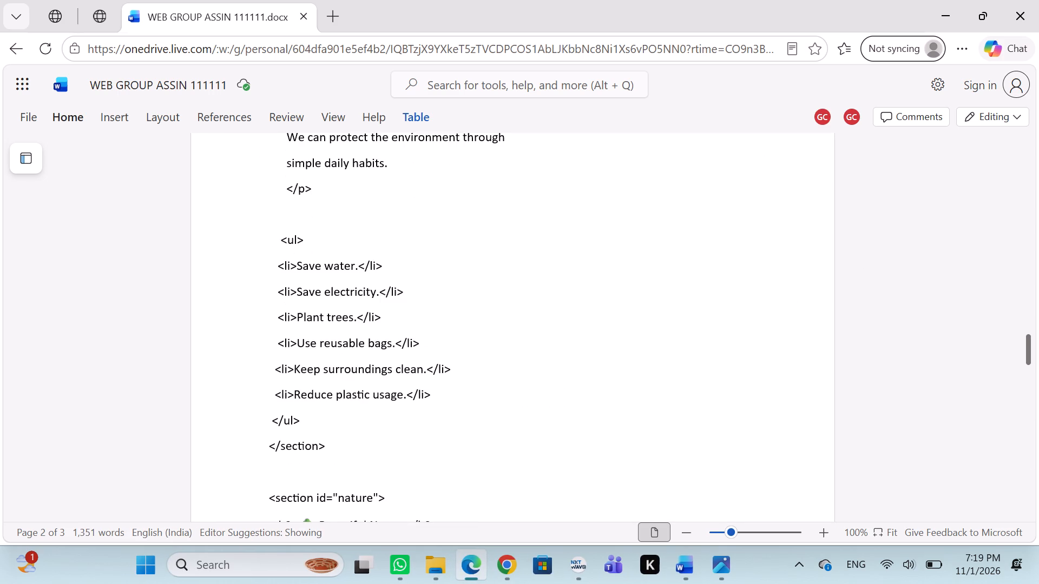
scroll(469, 283, "down", 10)
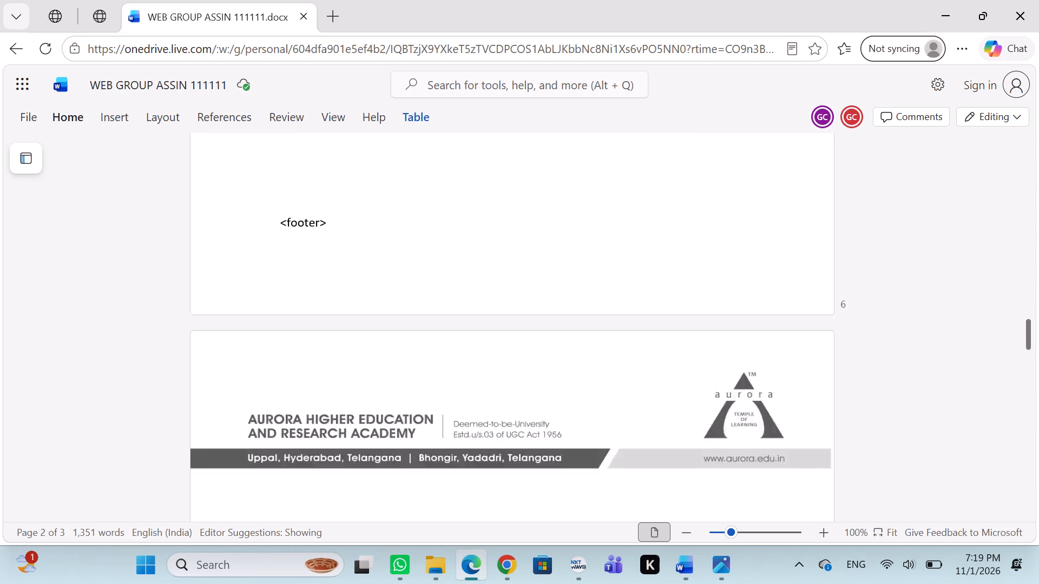
scroll(469, 283, "down", 9)
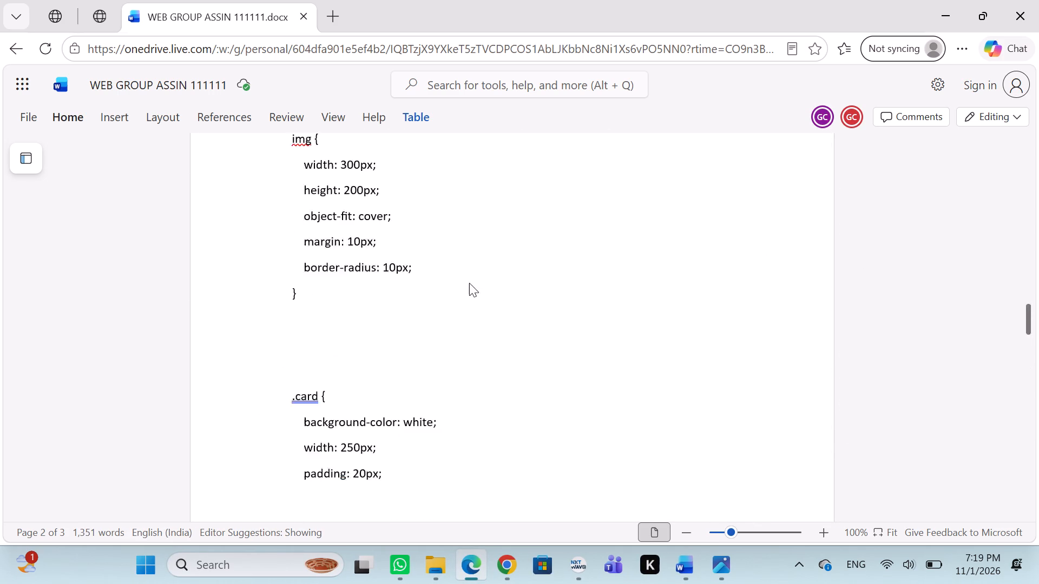
scroll(469, 283, "down", 4)
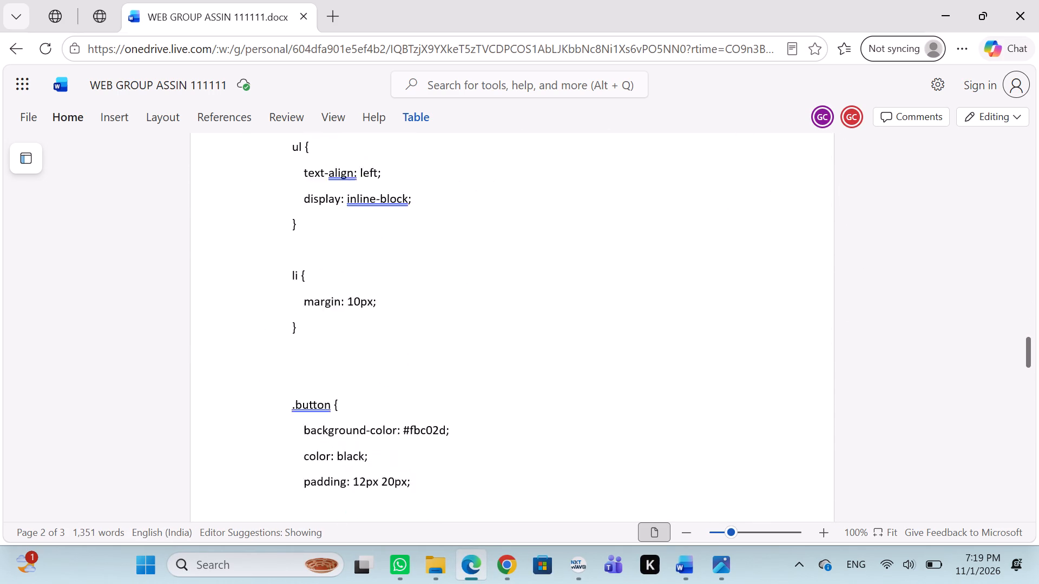
scroll(469, 283, "down", 7)
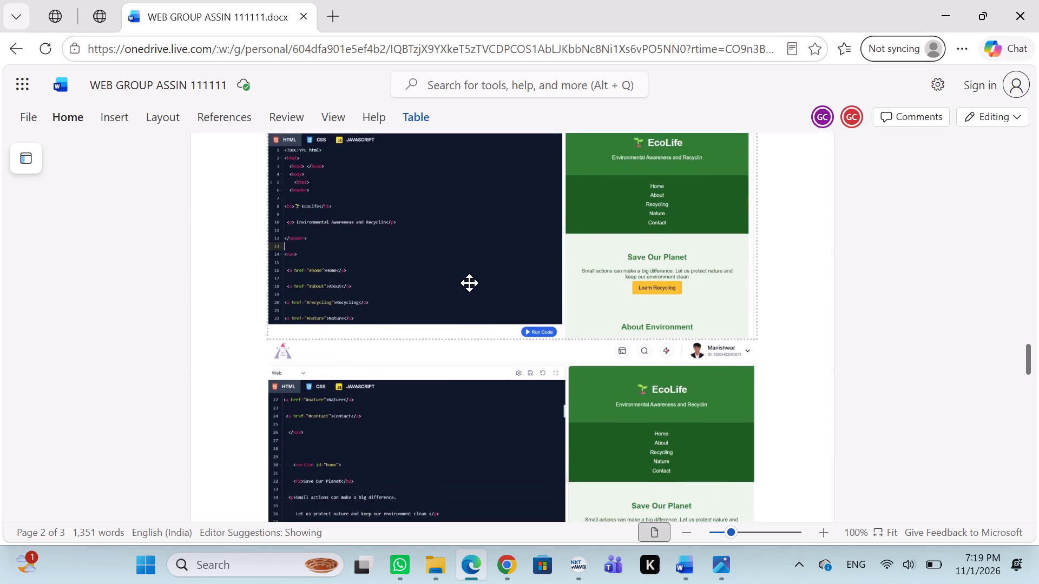
scroll(469, 283, "up", 2)
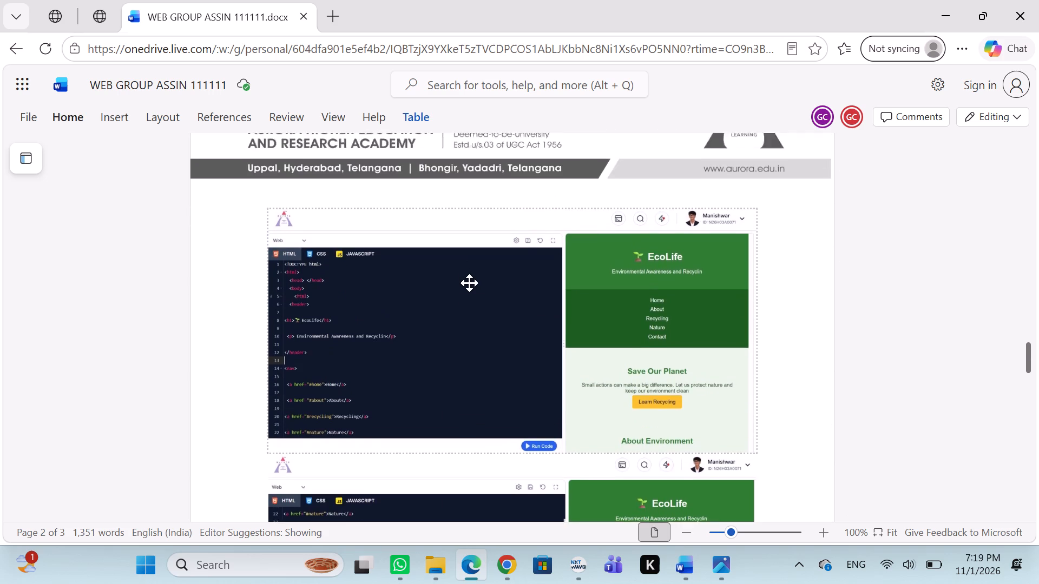
scroll(469, 283, "up", 3)
scroll(469, 283, "down", 2)
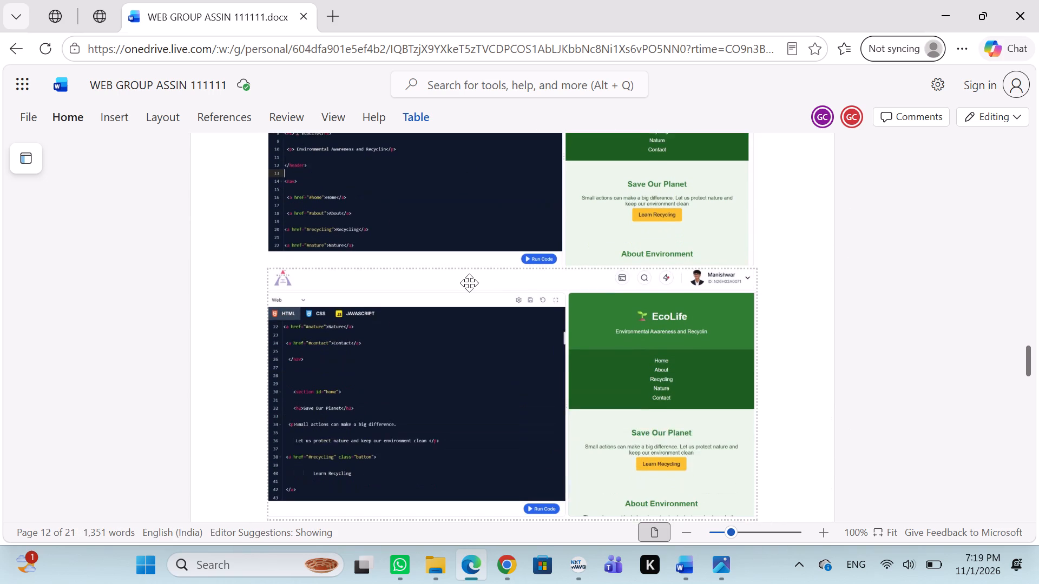
scroll(469, 283, "down", 4)
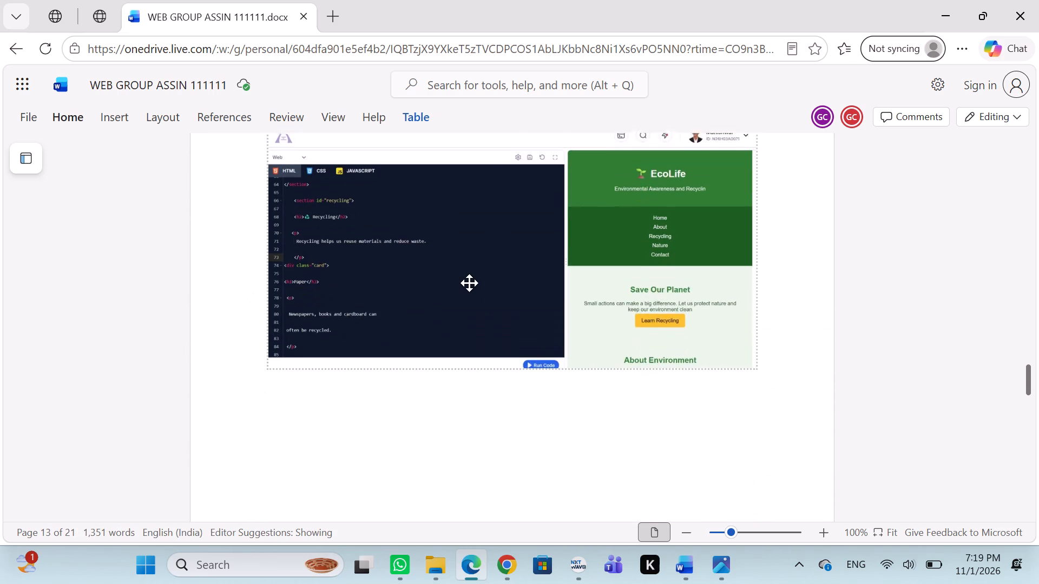
scroll(469, 283, "down", 3)
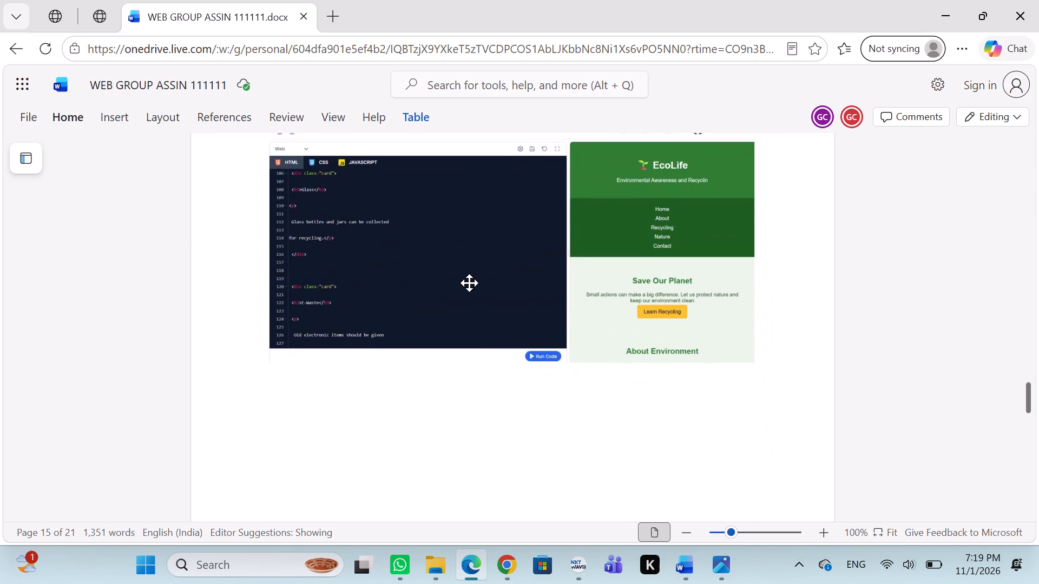
scroll(469, 283, "down", 3)
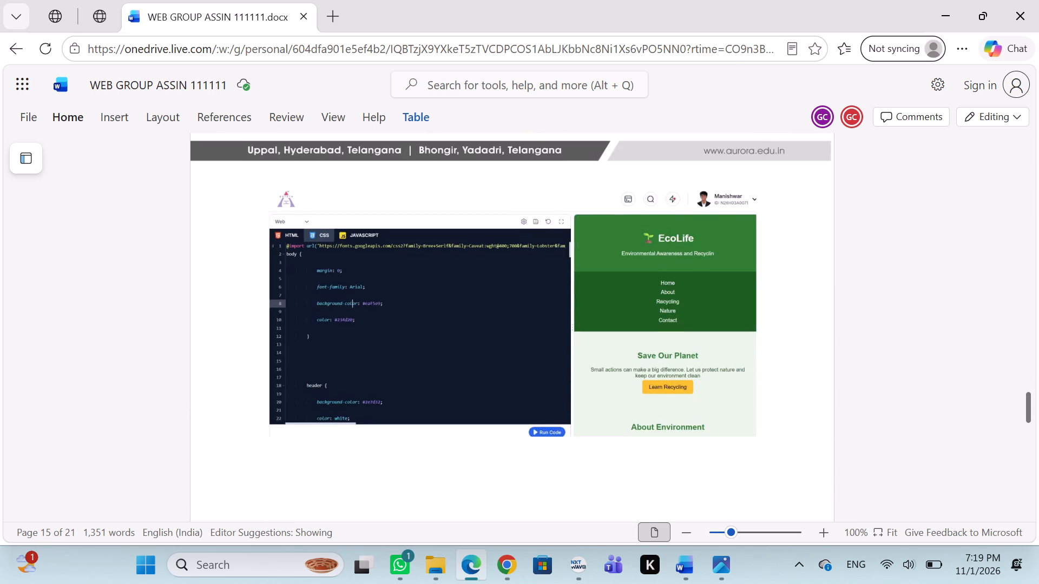
scroll(469, 283, "down", 3)
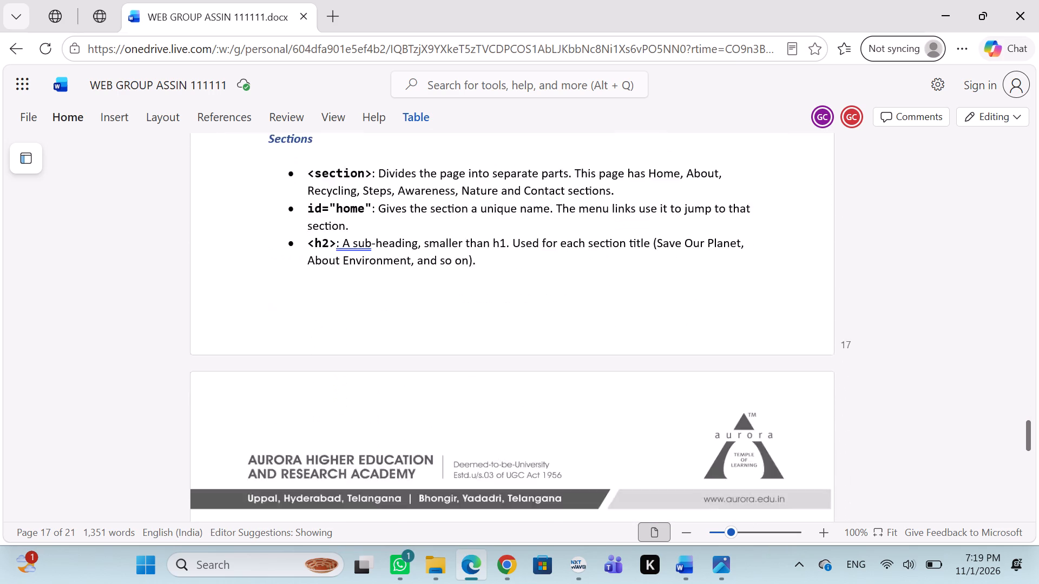
scroll(469, 283, "up", 2)
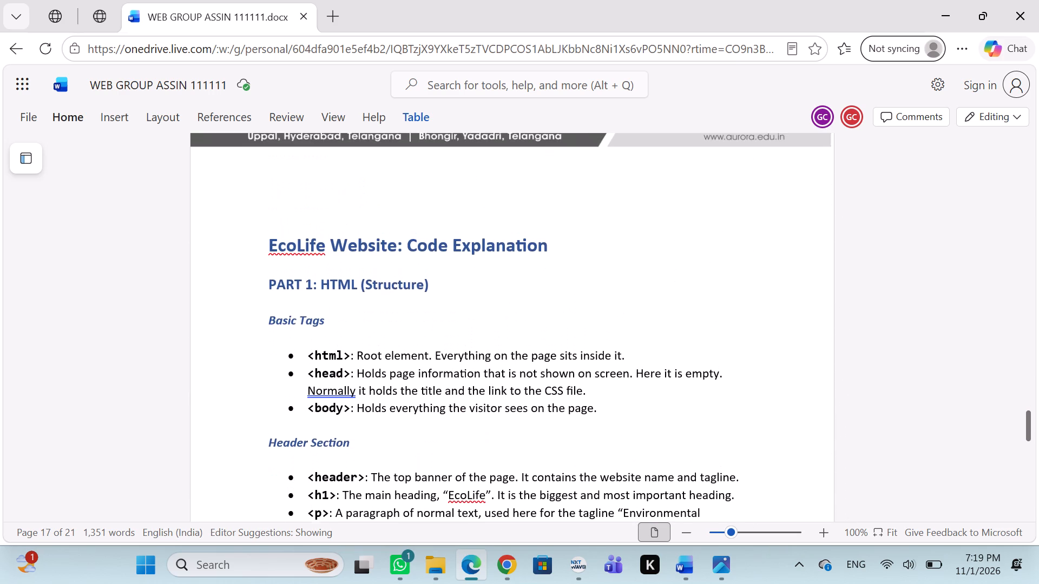
scroll(469, 283, "up", 1)
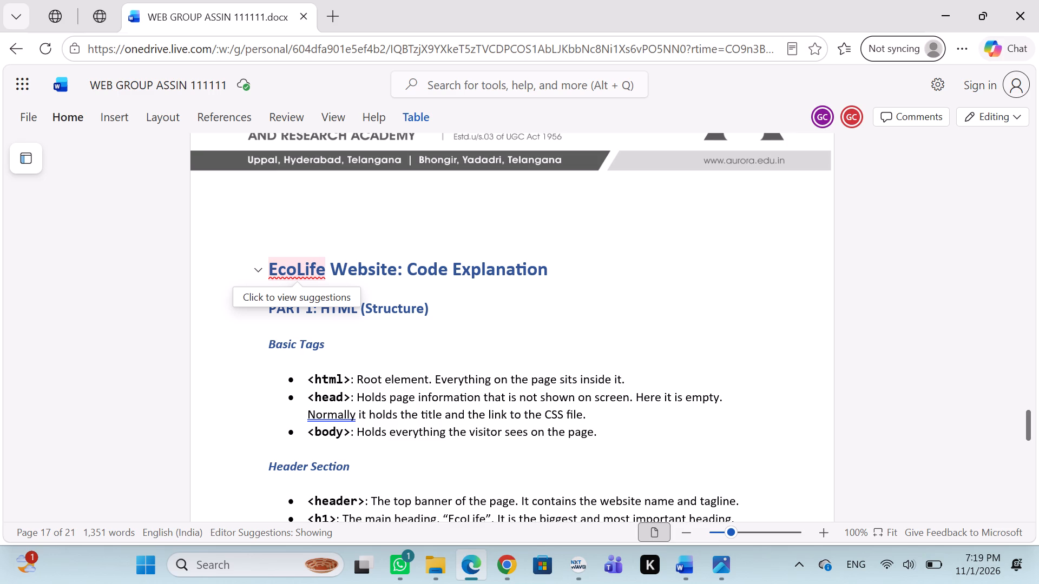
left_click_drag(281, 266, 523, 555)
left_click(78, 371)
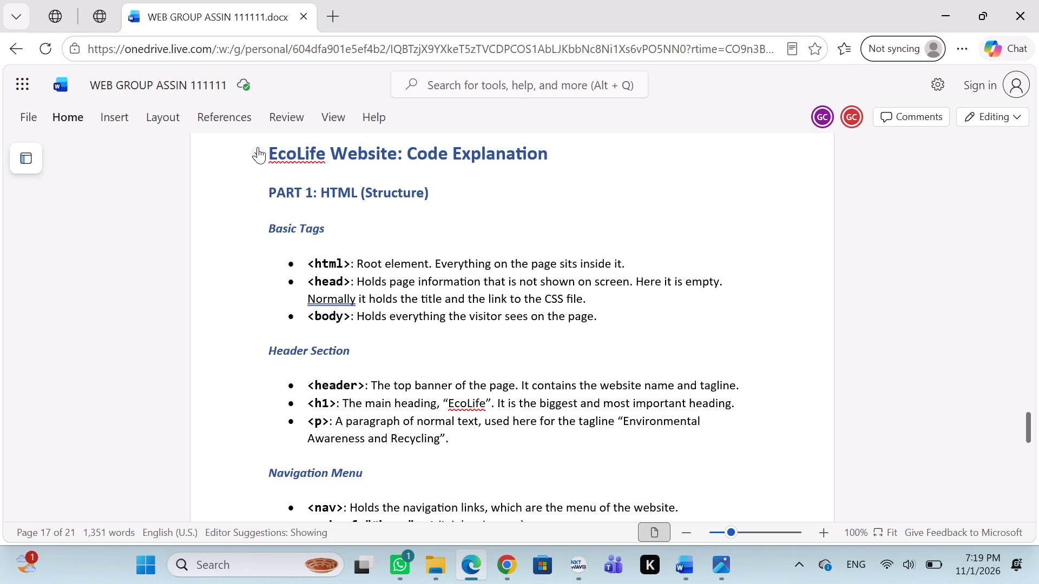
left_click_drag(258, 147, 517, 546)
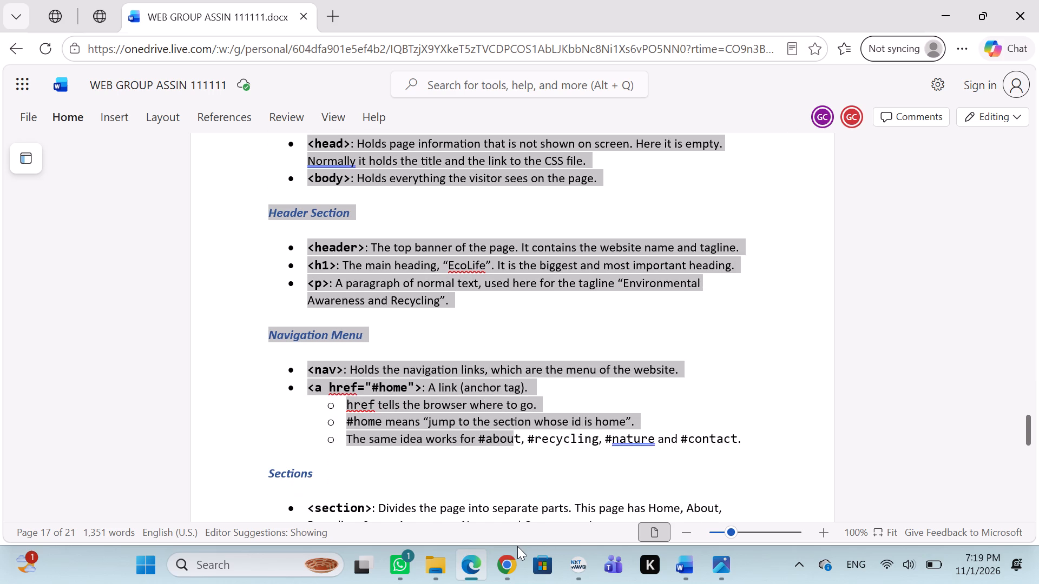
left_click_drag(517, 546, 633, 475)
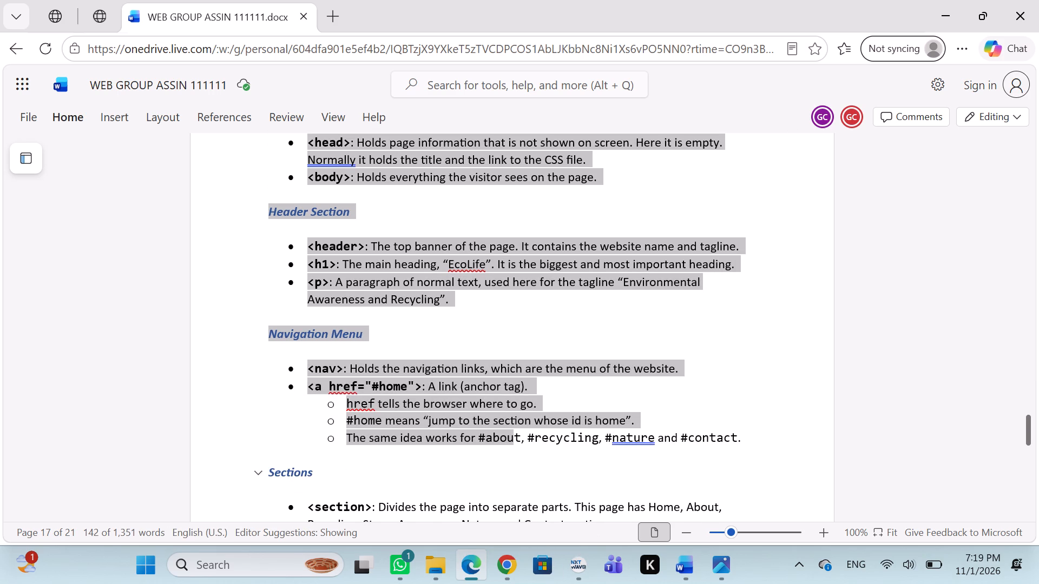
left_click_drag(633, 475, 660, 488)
Copy everything from the "EcoLife Website: Code Explanation" heading through the WEBSITE LINK line at the document's end.
scroll(173, 335, "up", 2)
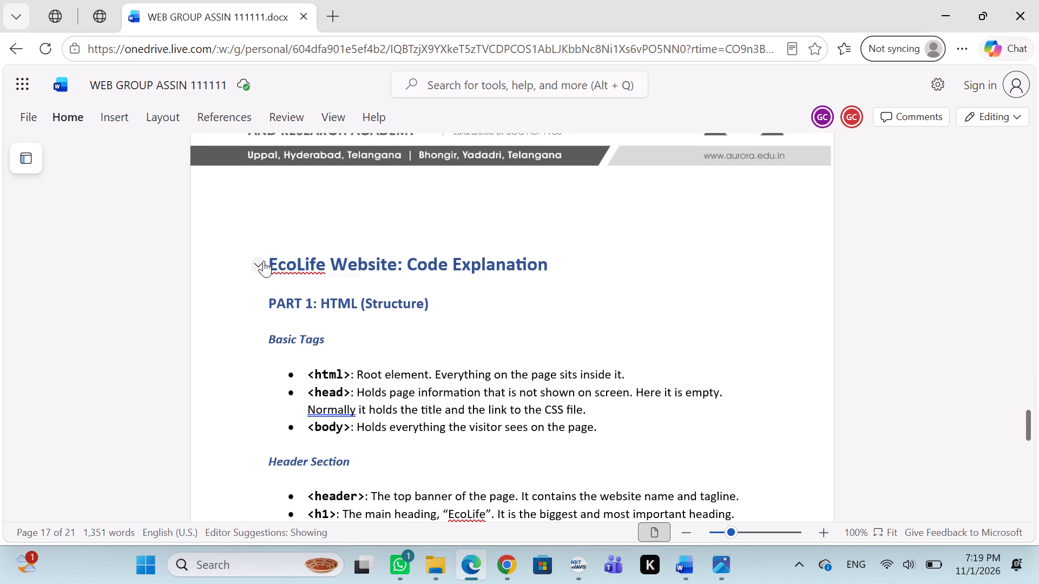
left_click_drag(264, 261, 624, 516)
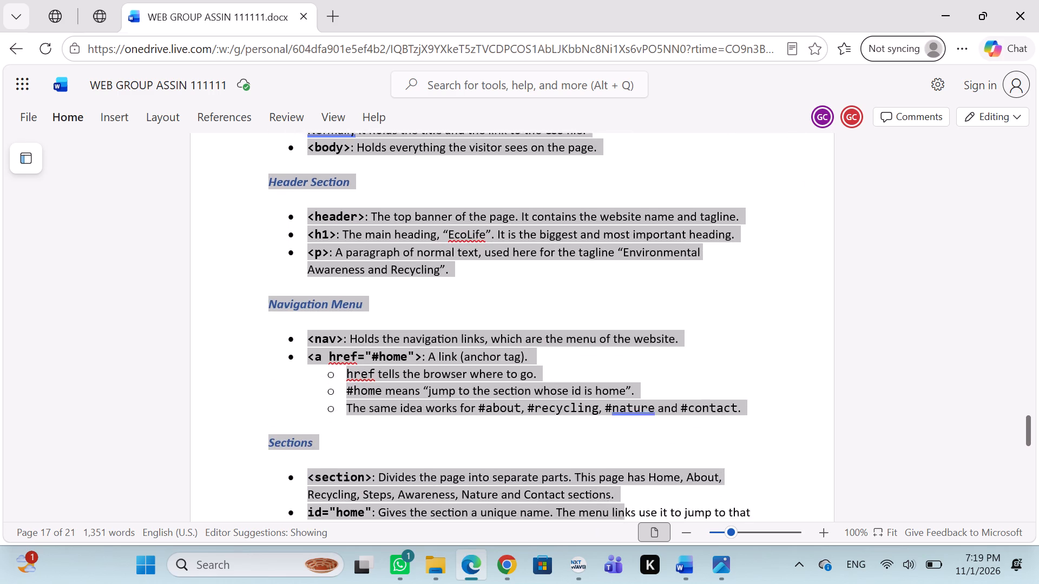
left_click_drag(624, 516, 632, 522)
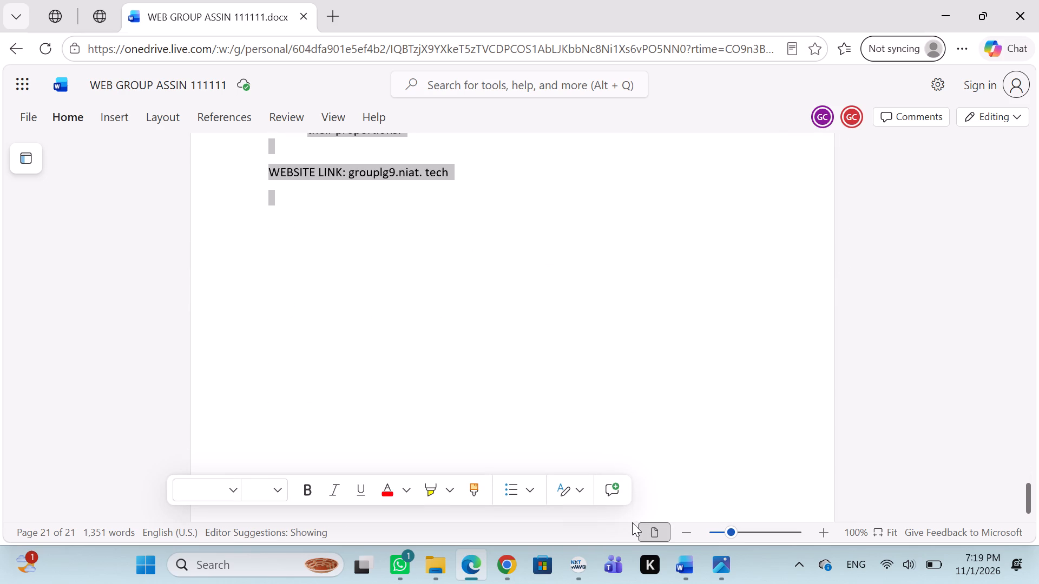
key("ctrl+c")
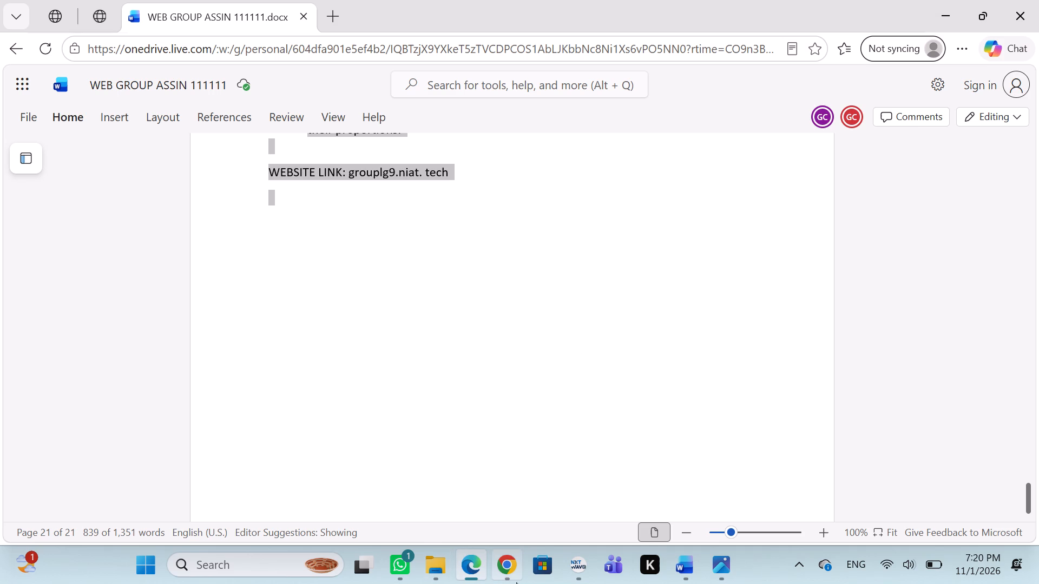
Switch to Chrome and look through the LAB 6 PDF as far as the coding practice screenshot on page 5.
left_click(510, 497)
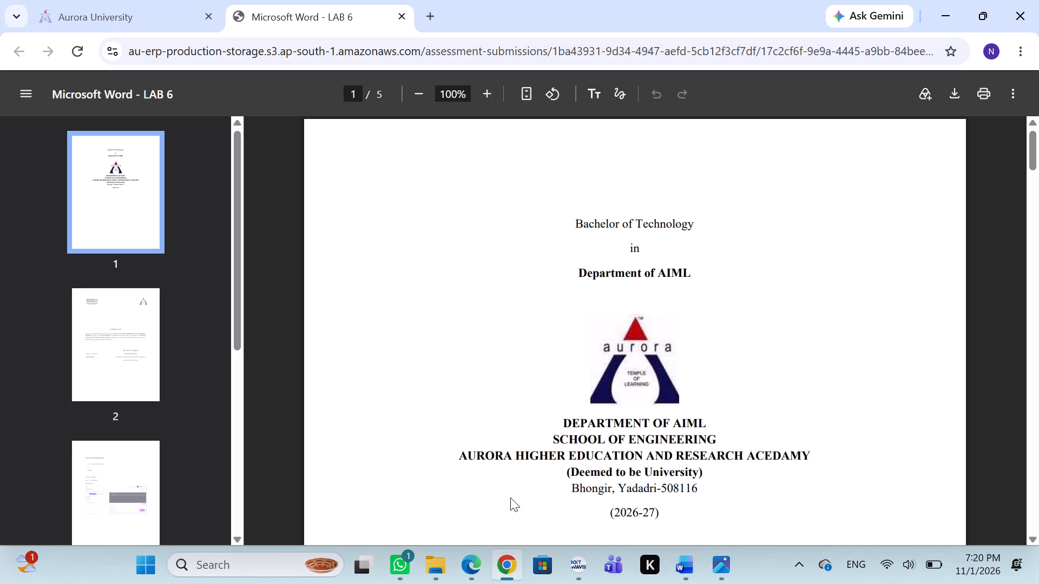
scroll(589, 370, "down", 18)
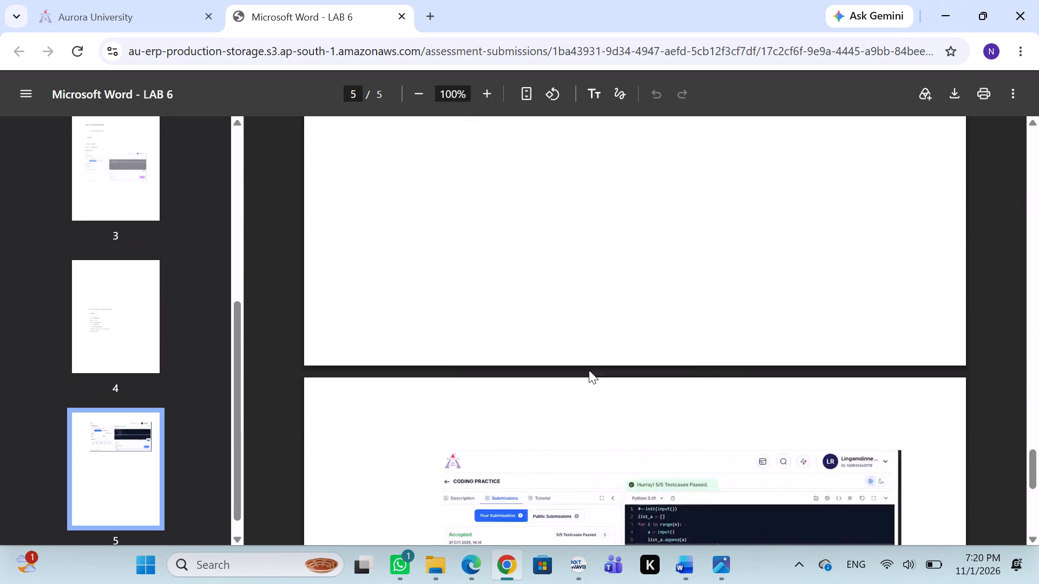
scroll(589, 370, "down", 2)
scroll(589, 370, "up", 3)
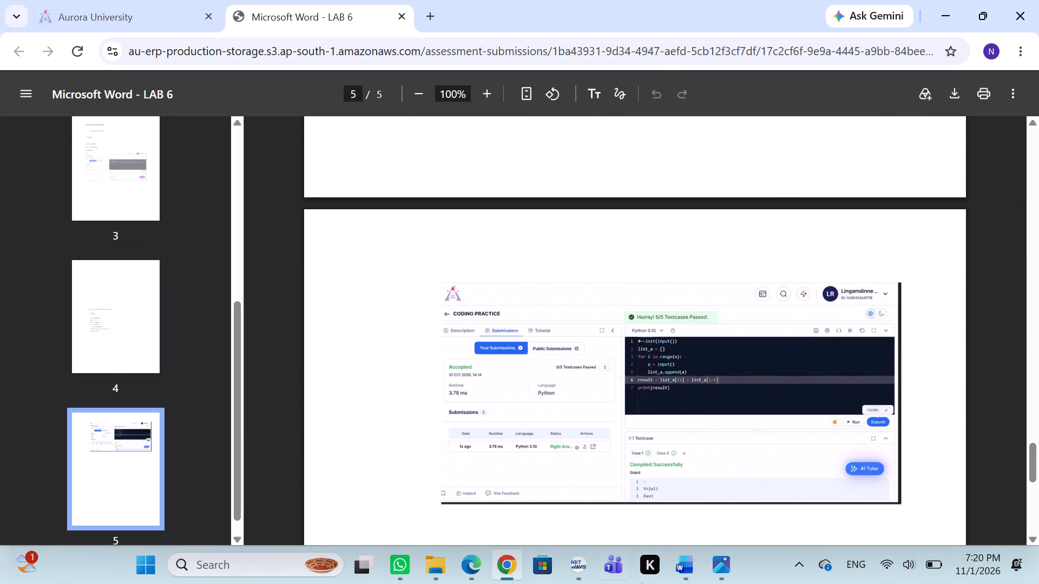
Switch to the FWD group assessment document in Word and go to the last pasted screenshot on page 16.
left_click(676, 516)
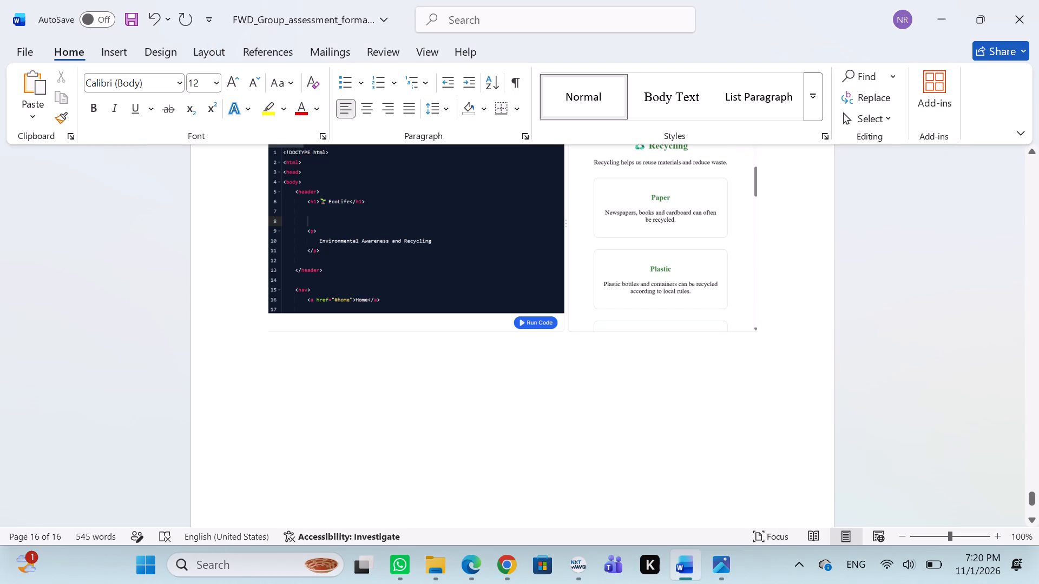
scroll(404, 403, "up", 2)
scroll(404, 403, "down", 1)
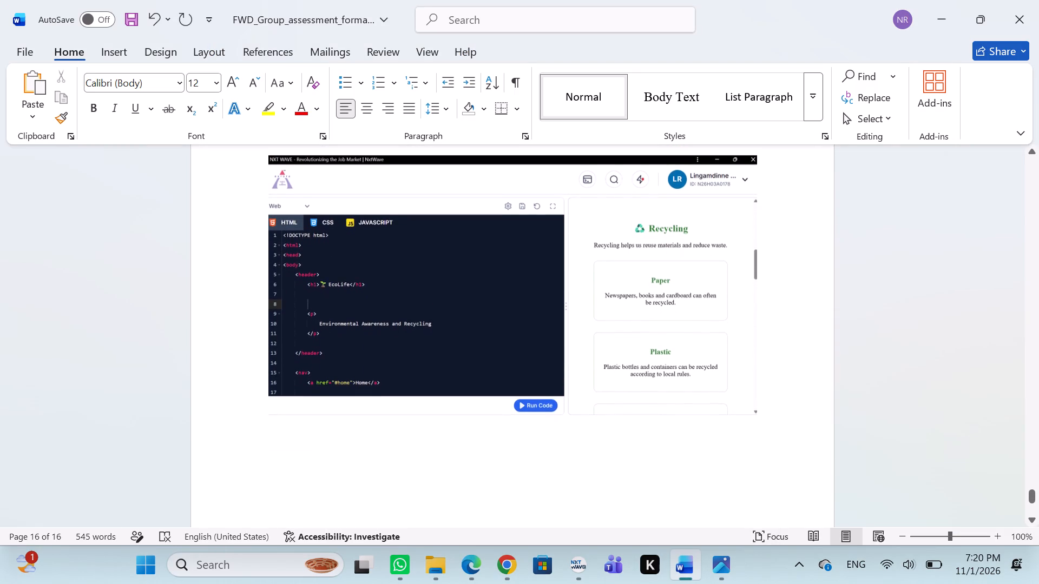
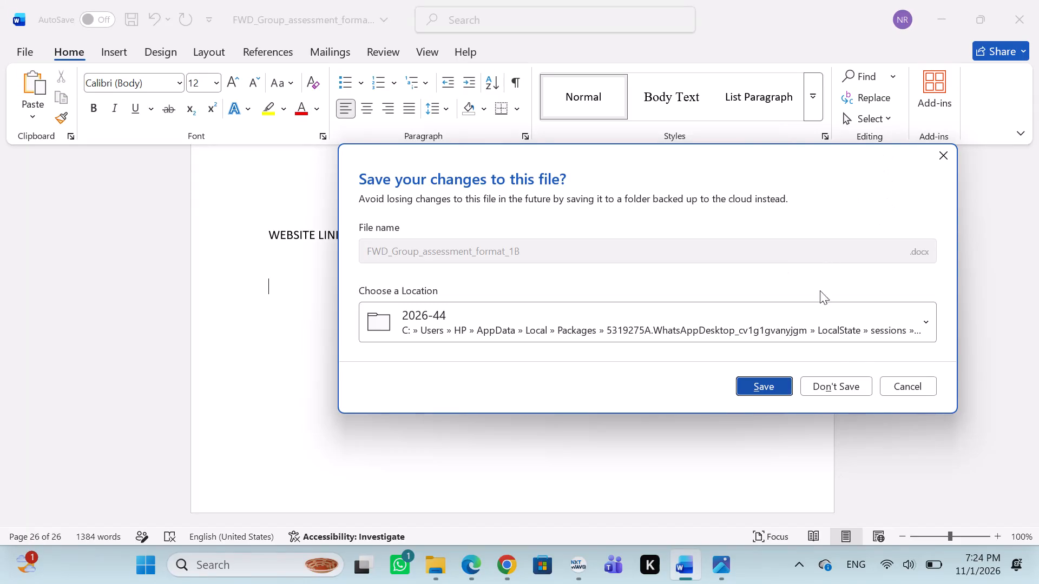
Cancel the prompt to save the FWD_Group_assessment_format_1B file and return to the open document.
left_click(903, 382)
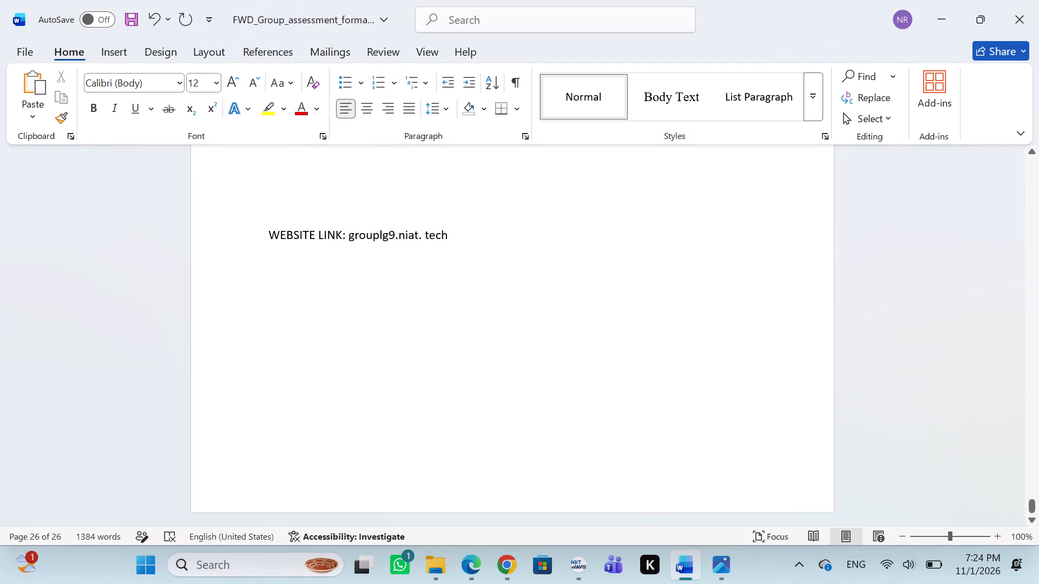
scroll(415, 292, "right", 1)
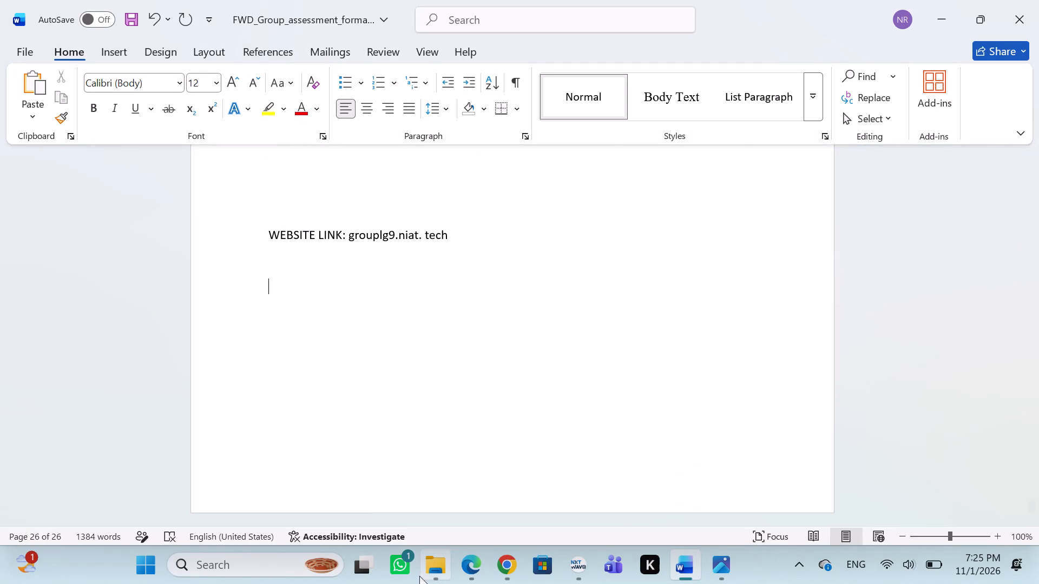
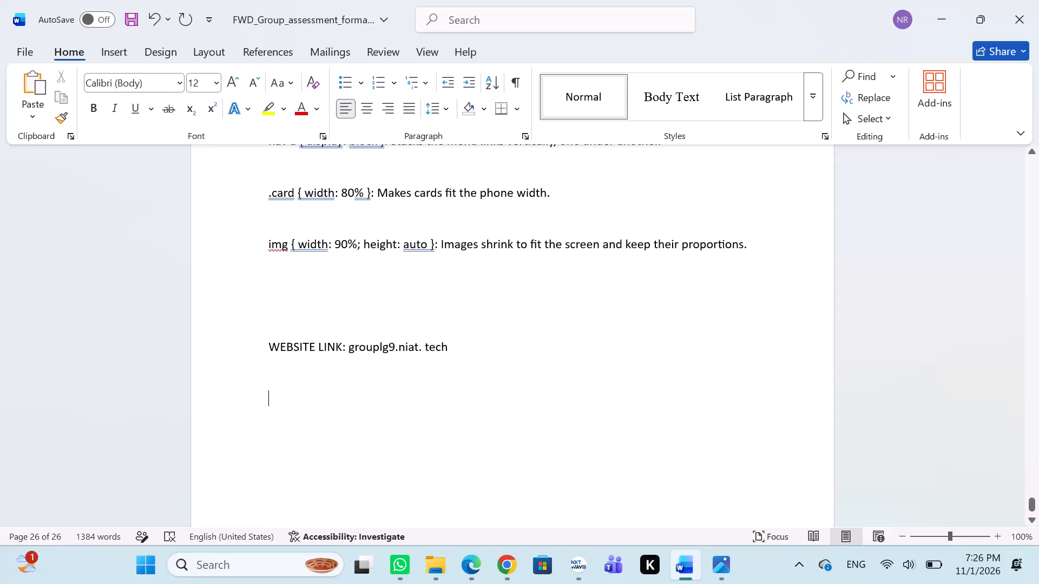
Open the print settings and preview for the FWD_Group_assessment_format_1B document.
scroll(505, 431, "up", 1)
left_click(16, 52)
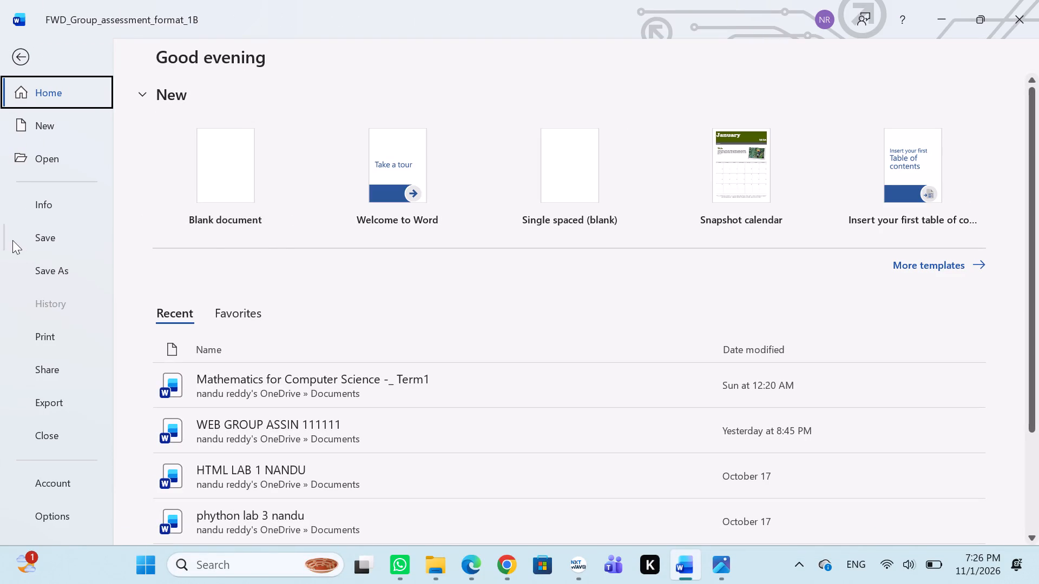
left_click(48, 337)
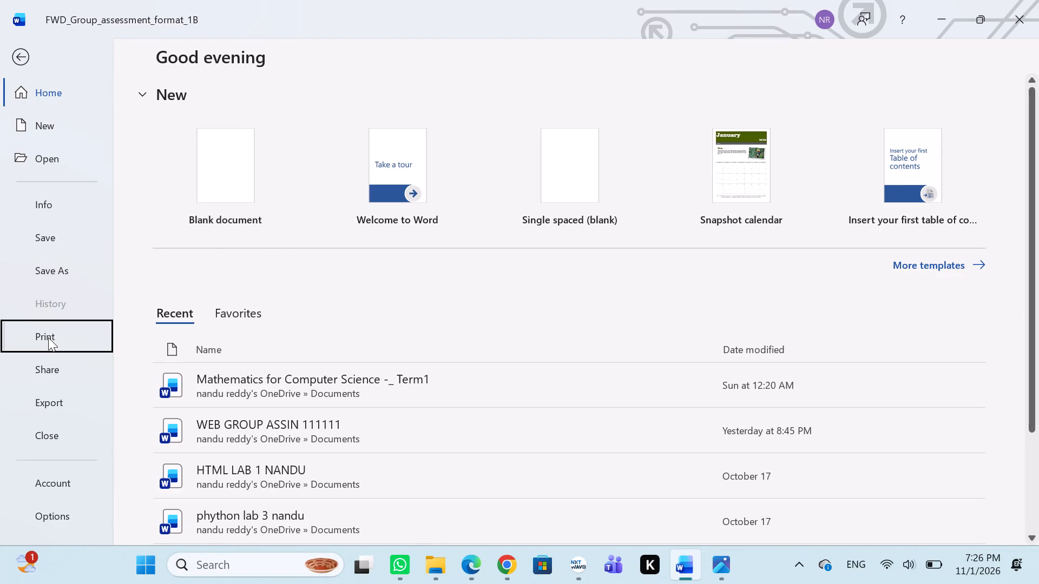
Print the FWD group assessment document to a PDF file in the Documents folder, using the account owner's full name as the file name.
left_click(192, 132)
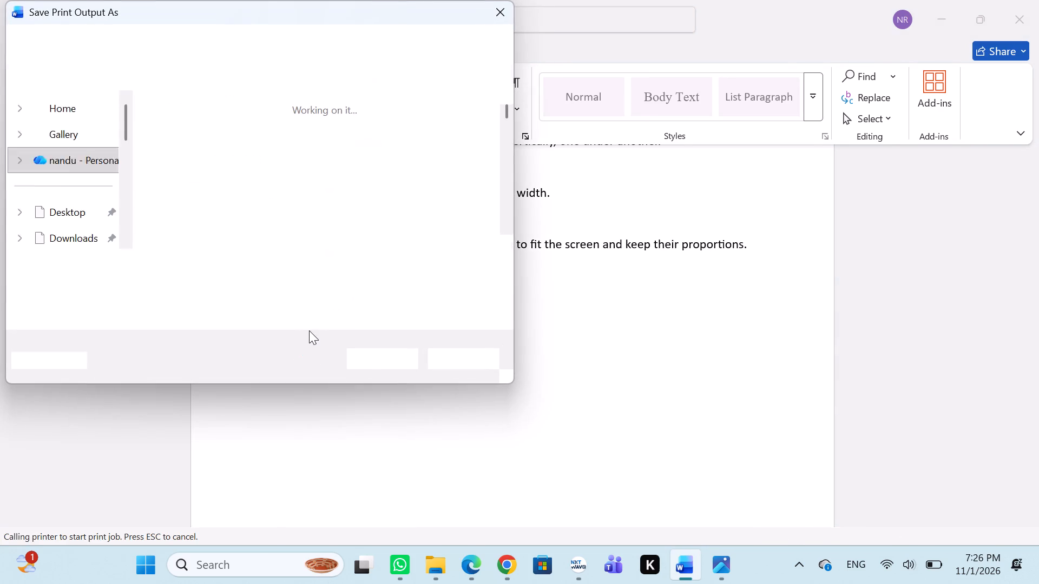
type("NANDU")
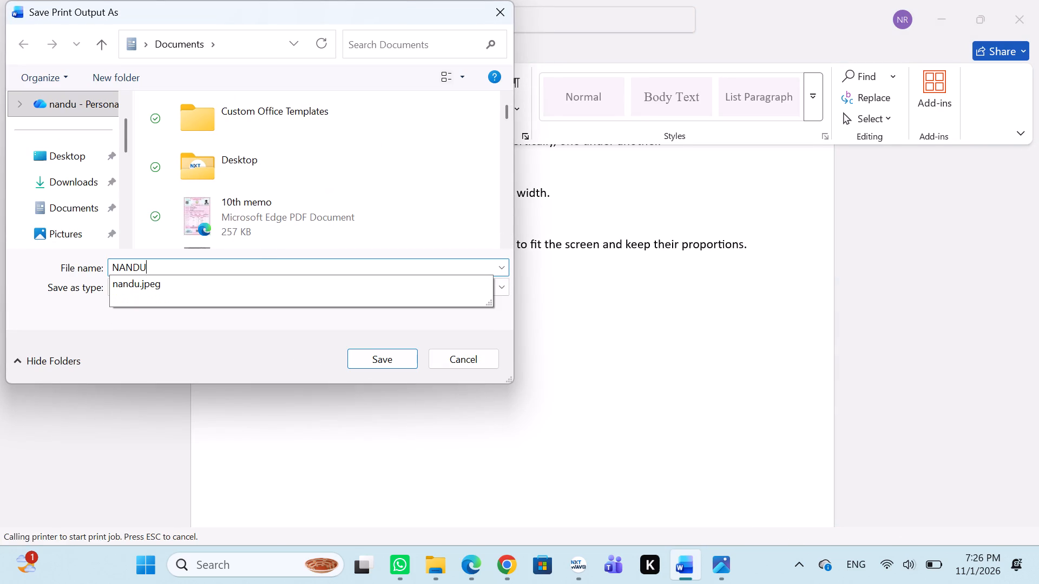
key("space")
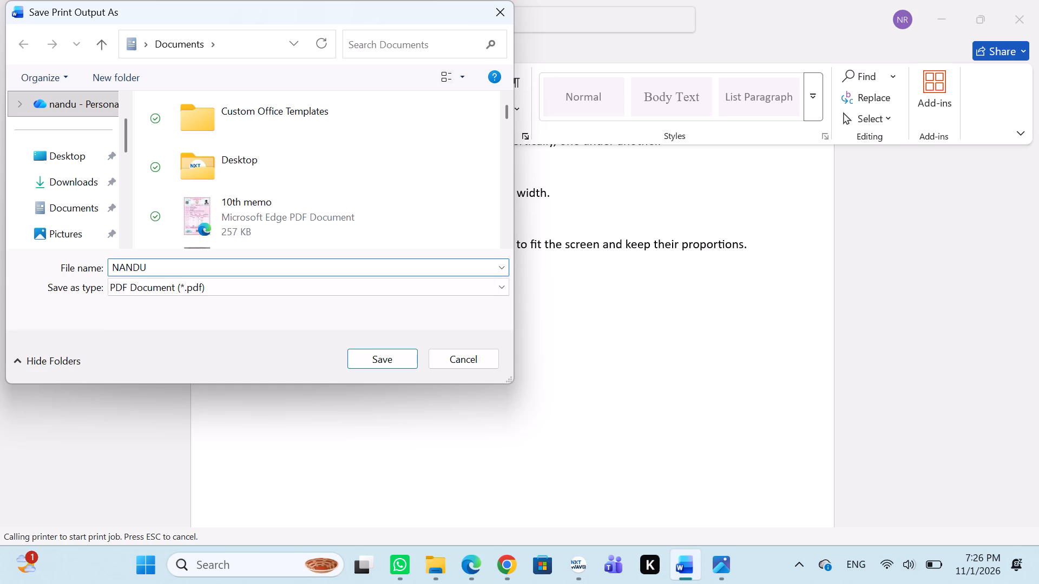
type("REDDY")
left_click(383, 352)
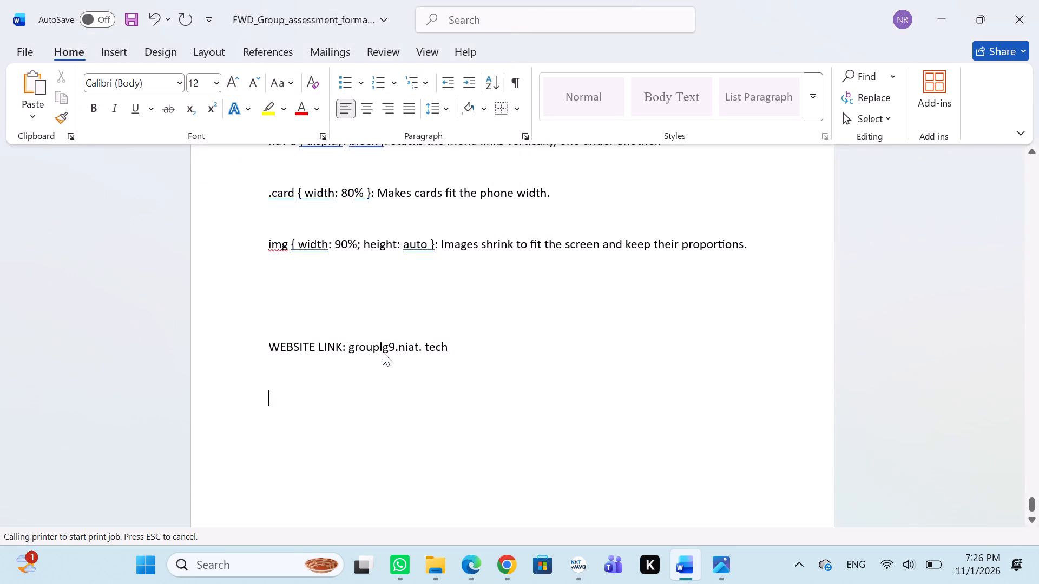
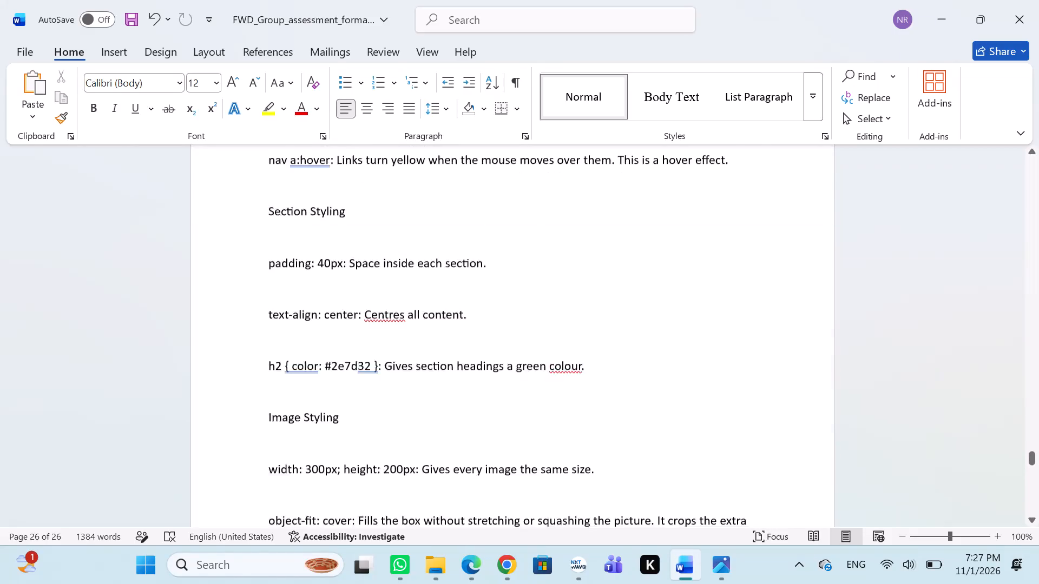
Review the EcoLife Website code explanation from the CSS styling notes back to the code and output screenshot preceding it.
scroll(561, 384, "up", 1)
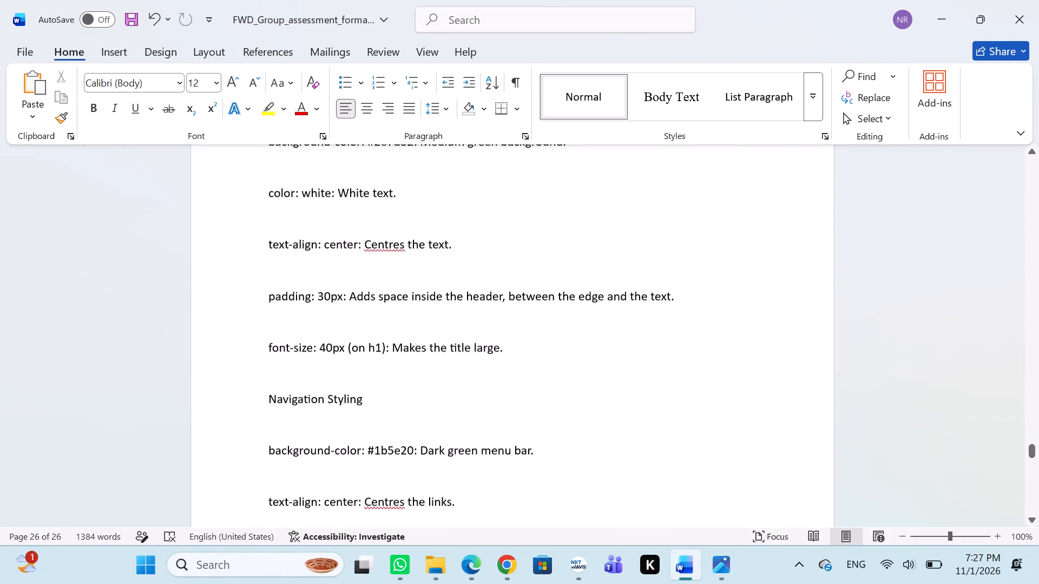
scroll(561, 384, "up", 5)
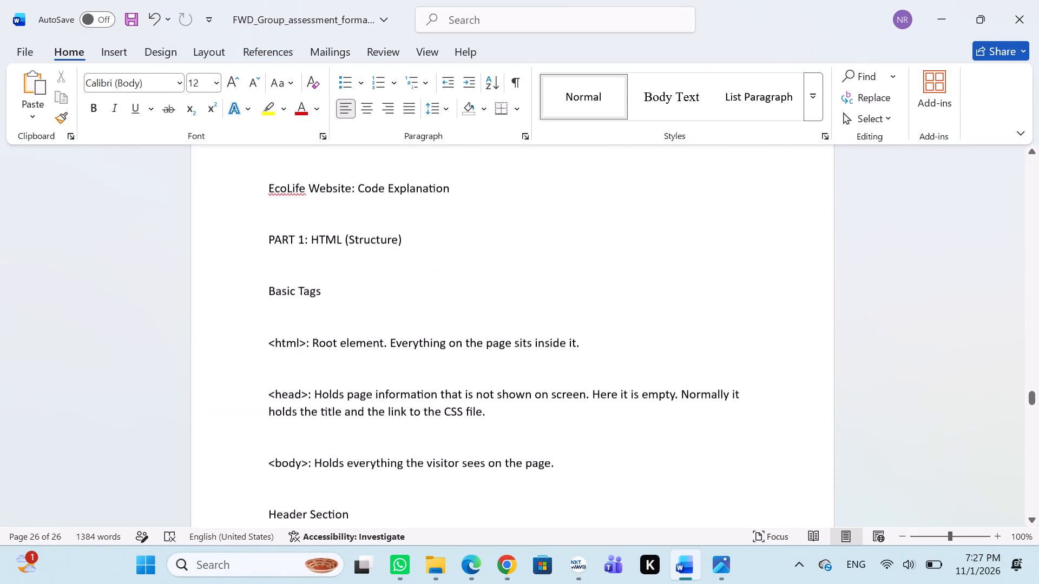
scroll(561, 384, "up", 1)
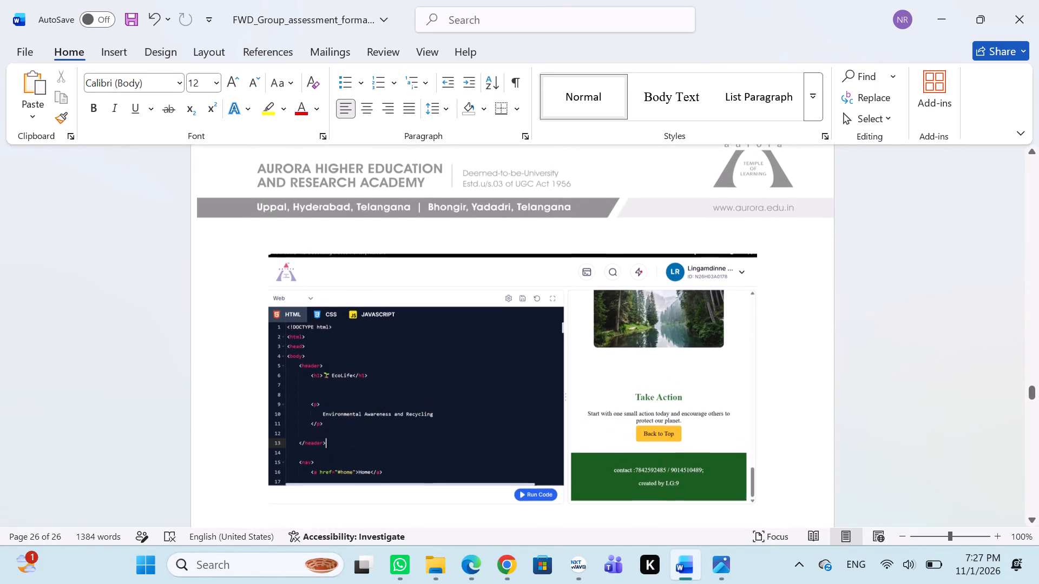
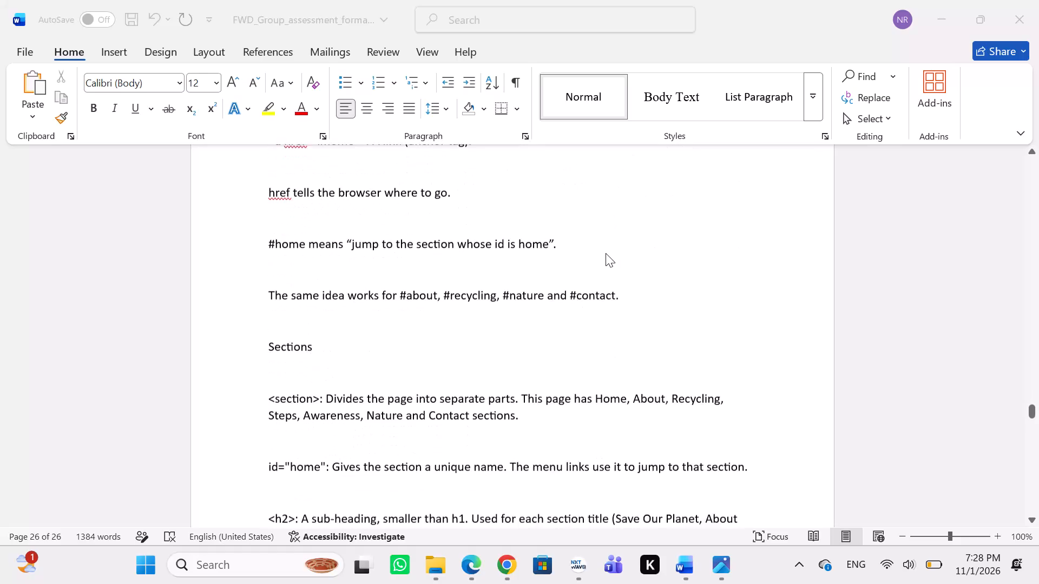
Review the code explanation text in the document, covering the HTML elements, CSS styling and responsive design parts.
scroll(606, 253, "down", 2)
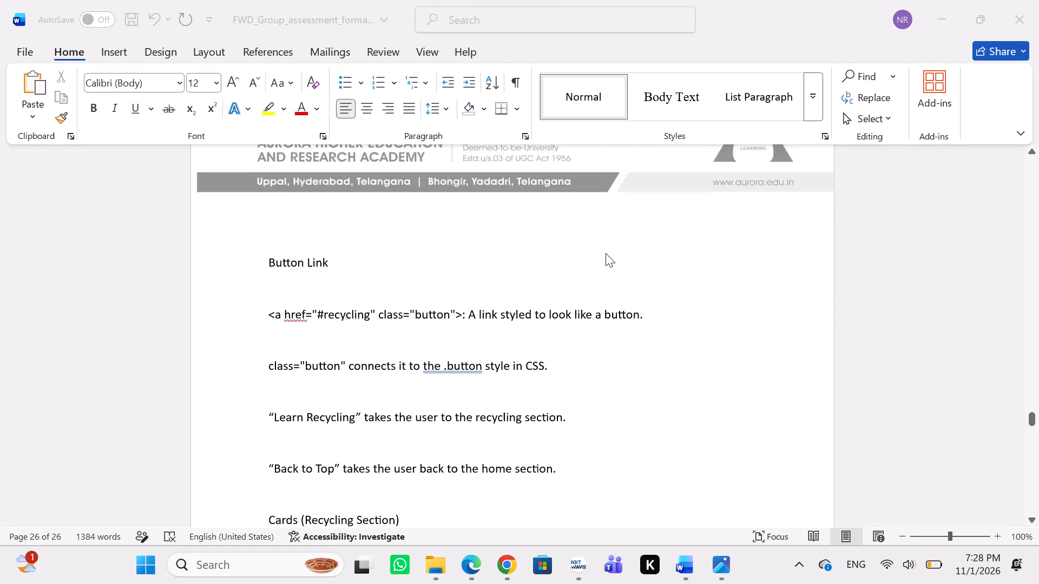
scroll(606, 253, "down", 3)
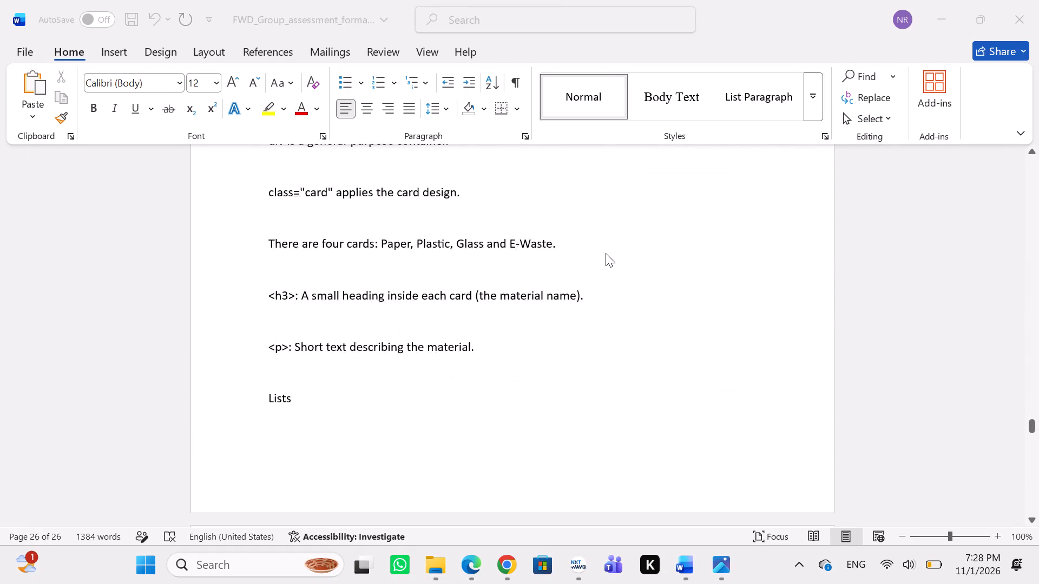
scroll(606, 253, "down", 3)
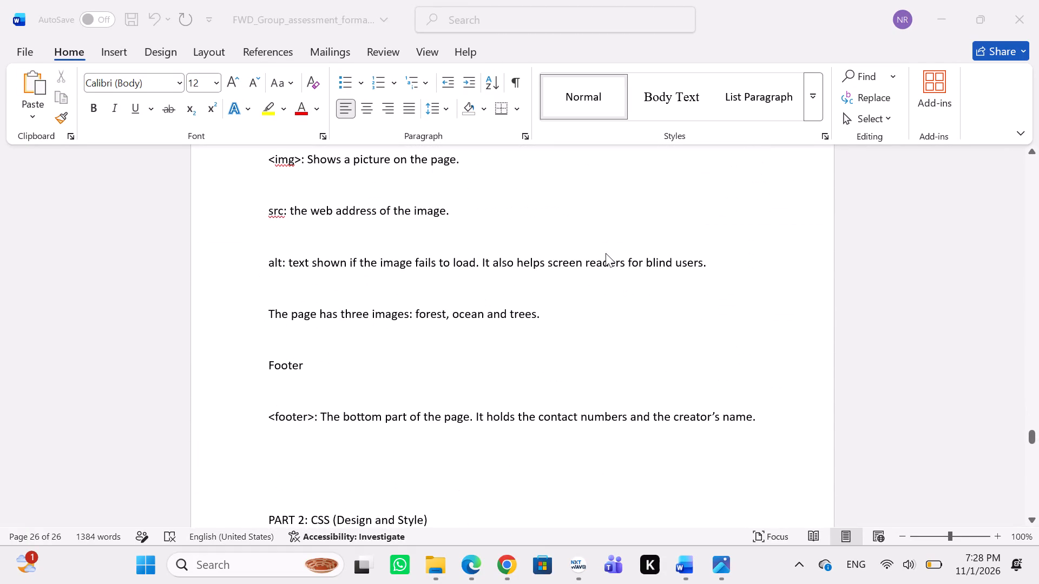
scroll(606, 253, "down", 6)
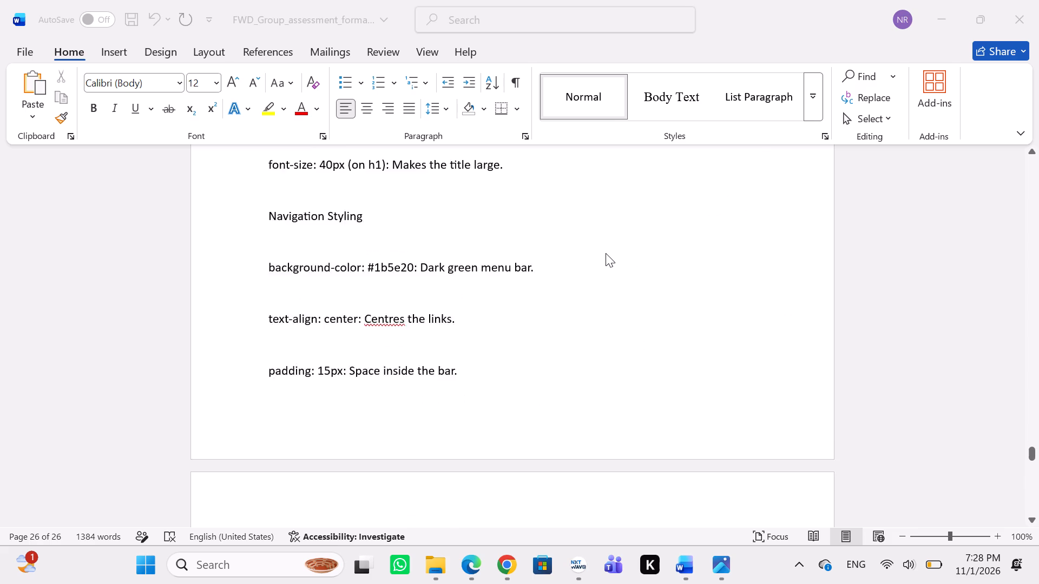
scroll(606, 253, "down", 4)
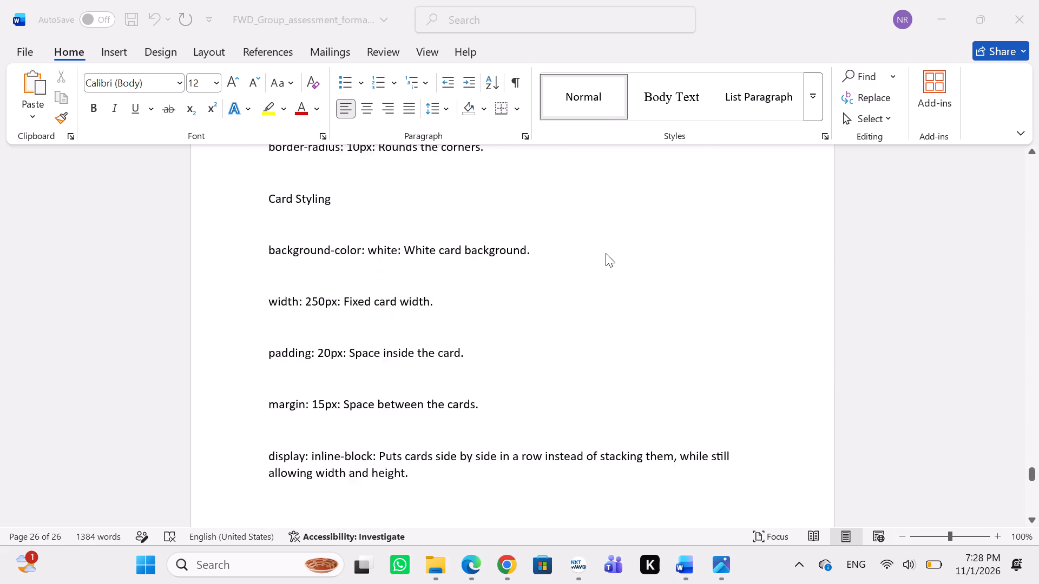
scroll(606, 253, "down", 2)
scroll(606, 253, "up", 4)
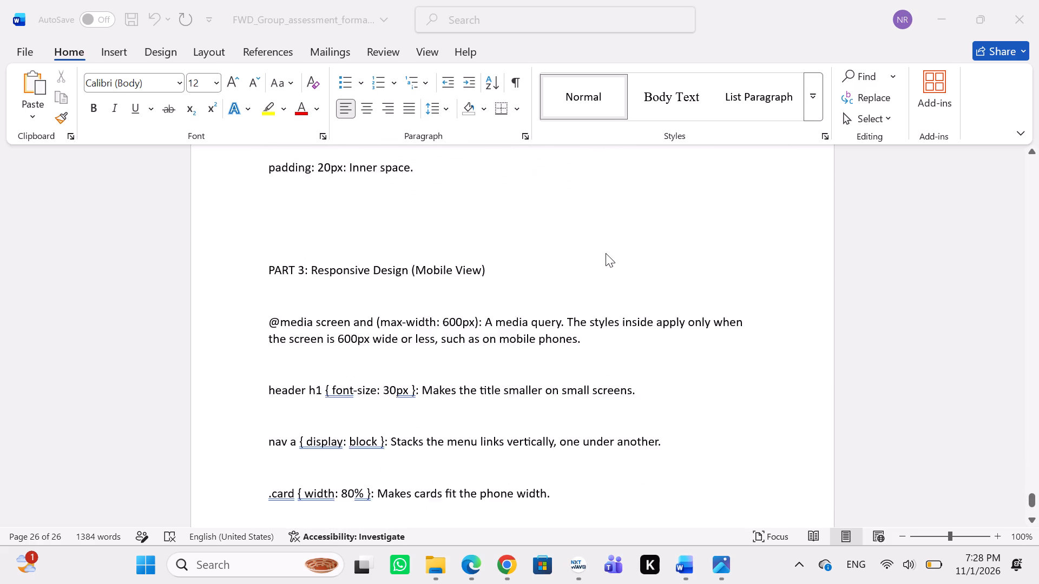
scroll(606, 253, "up", 5)
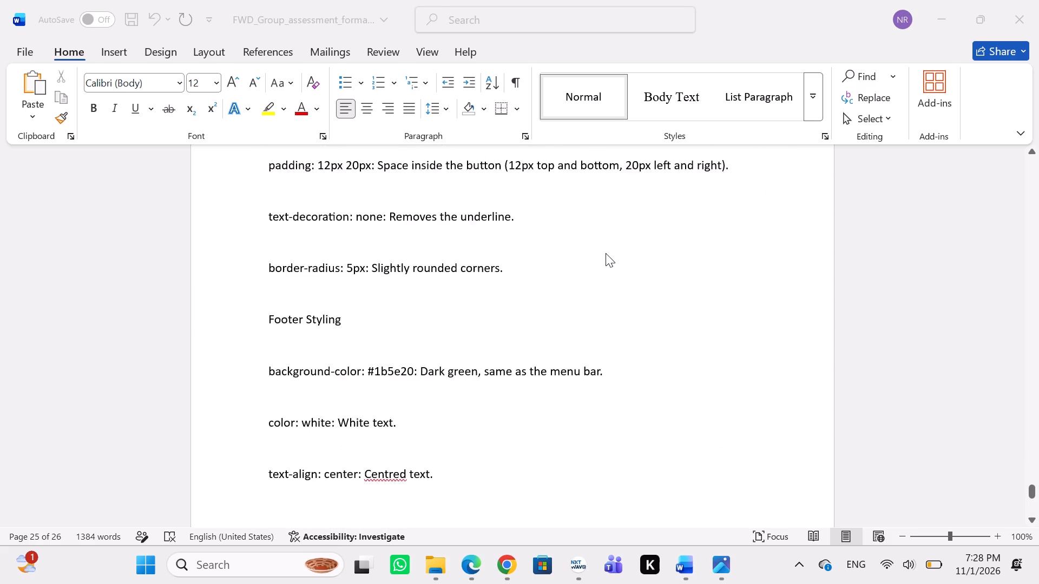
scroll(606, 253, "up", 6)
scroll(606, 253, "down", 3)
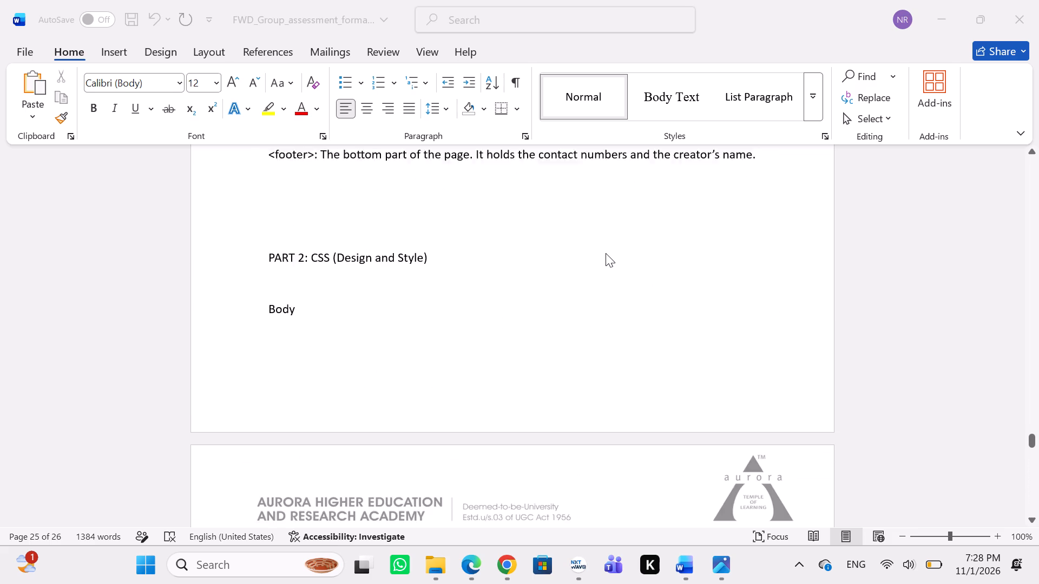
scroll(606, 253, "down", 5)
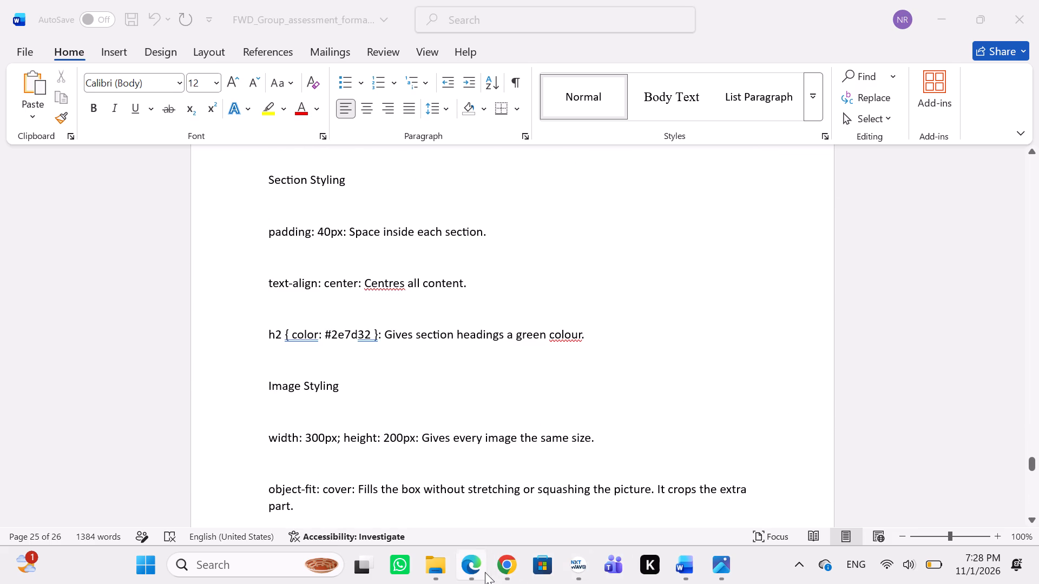
Switch to the Chrome window showing the LAB 6 PDF.
left_click(513, 497)
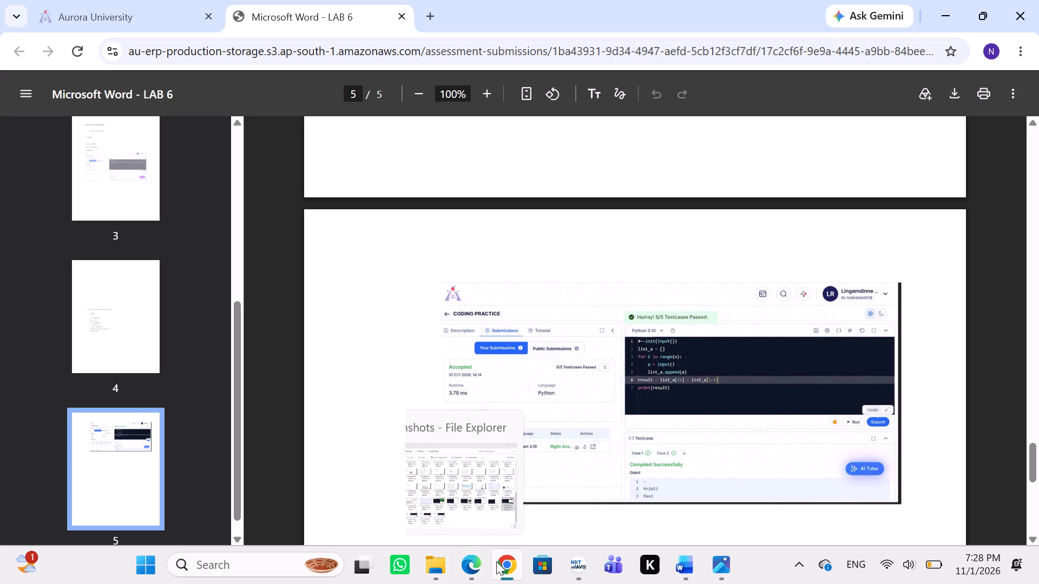
Switch to WhatsApp.
left_click(397, 560)
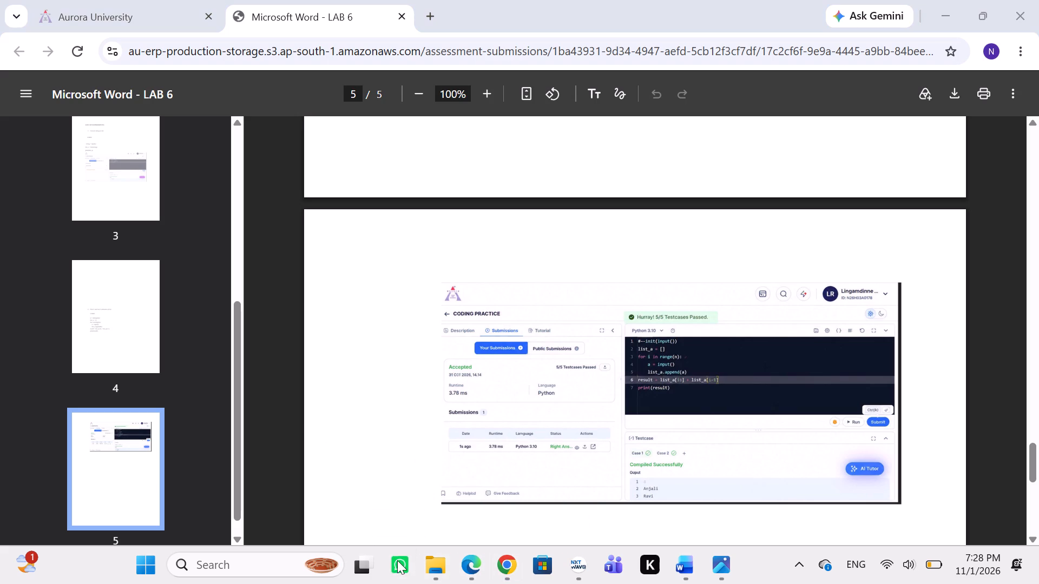
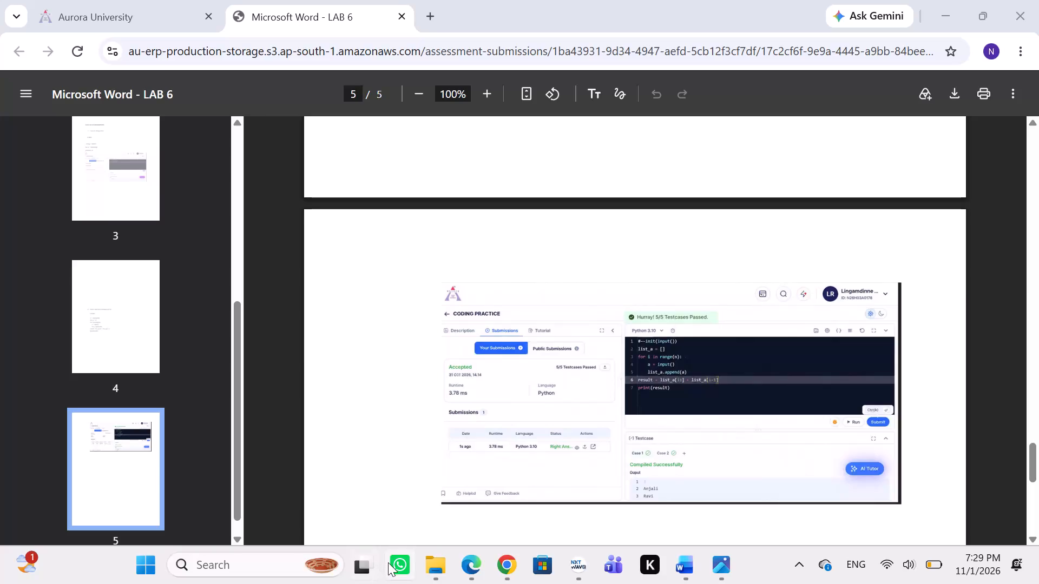
Switch from the LAB 6 PDF in the browser to the WhatsApp desktop app.
left_click(397, 565)
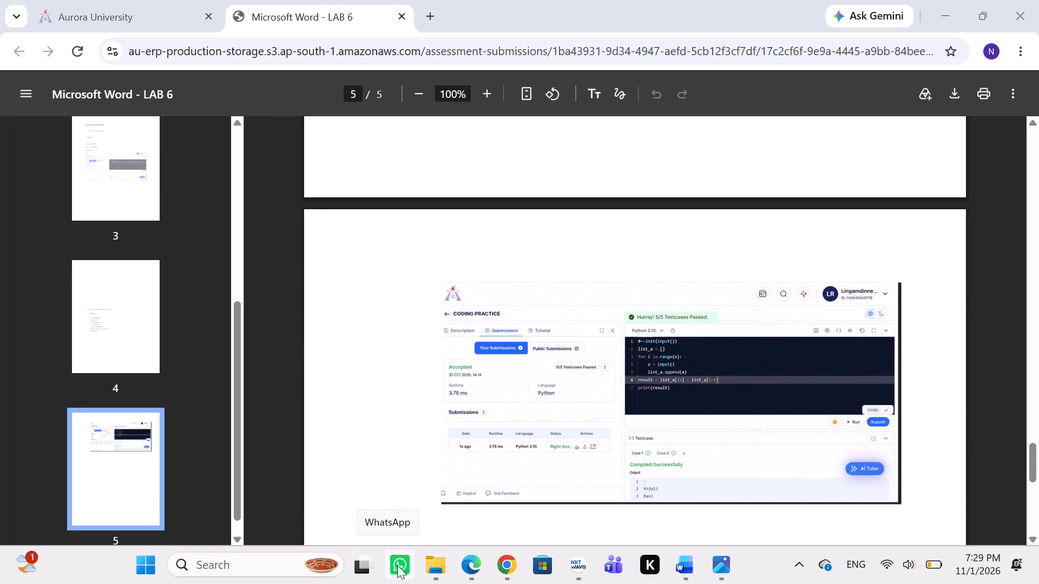
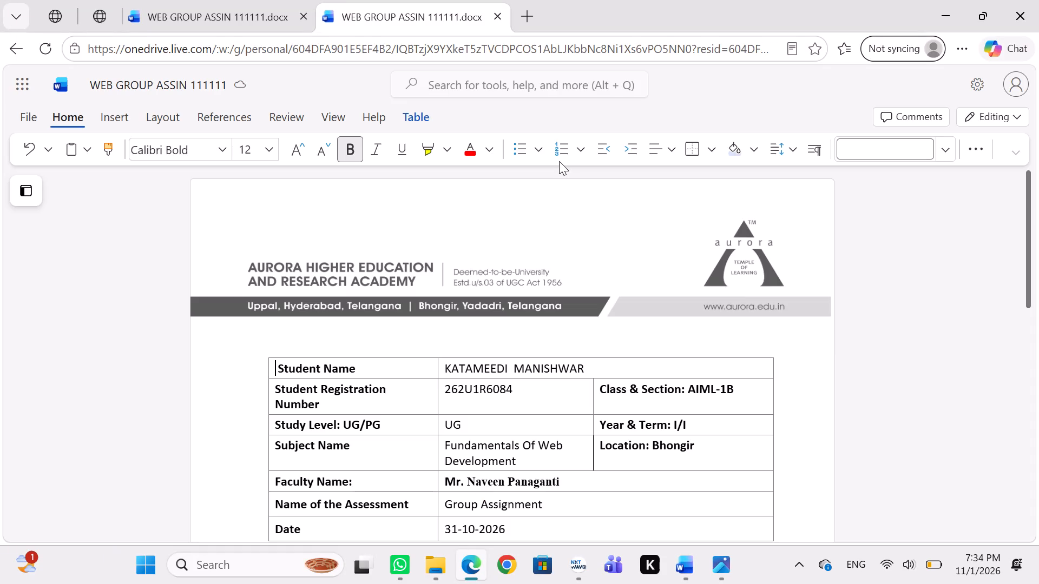
Clear the existing name from the Student Name row of the details table in the WEB GROUP ASSIN 111111 document.
left_click(622, 377)
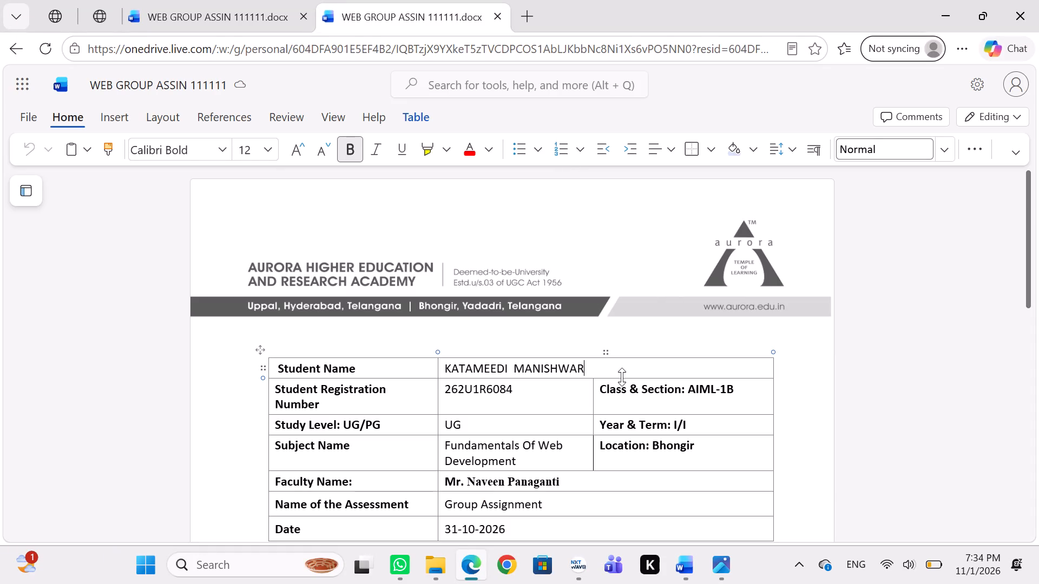
key("BackSpace")
key("BackSpace")
key("BackSpace")
key("BackSpace")
key("BackSpace")
key("BackSpace")
key("BackSpace")
key("BackSpace")
key("BackSpace")
key("BackSpace")
key("BackSpace")
key("BackSpace")
key("BackSpace")
key("BackSpace")
key("BackSpace")
key("BackSpace")
key("BackSpace")
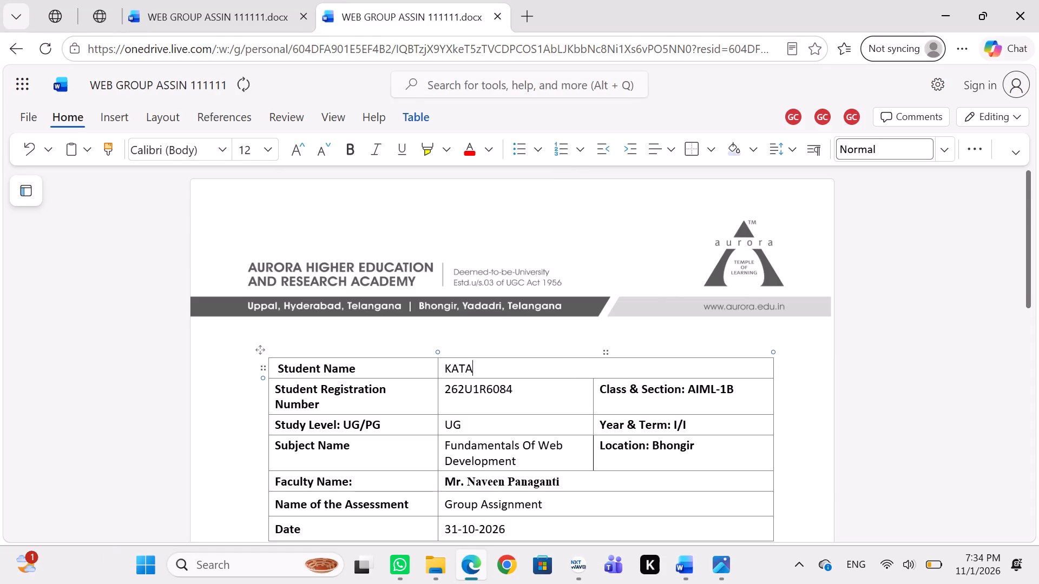
key("BackSpace")
key("BackSpace")
key("BackSpace")
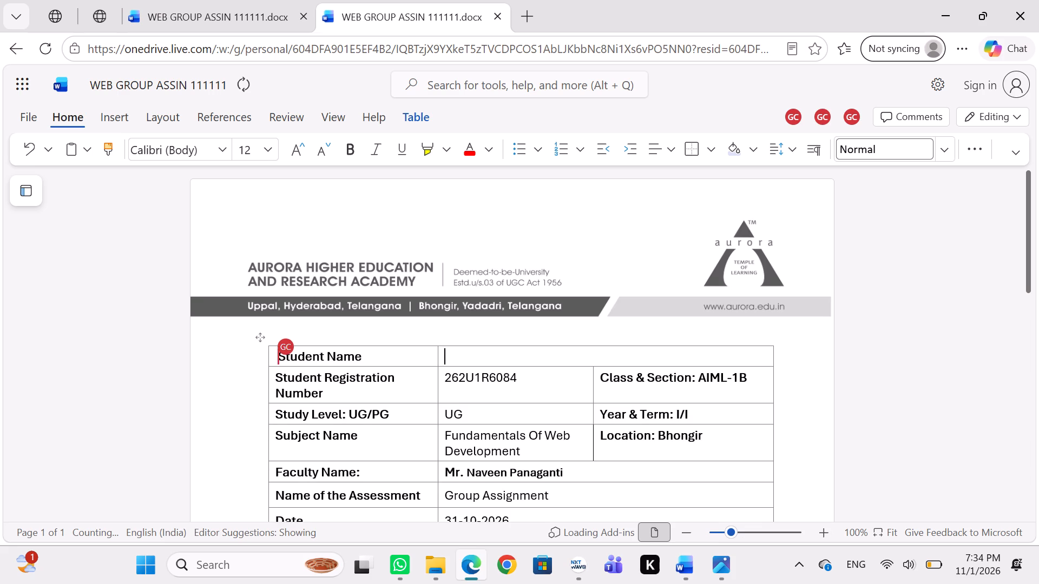
Fill in the student's full name in the Student Name cell of the details table.
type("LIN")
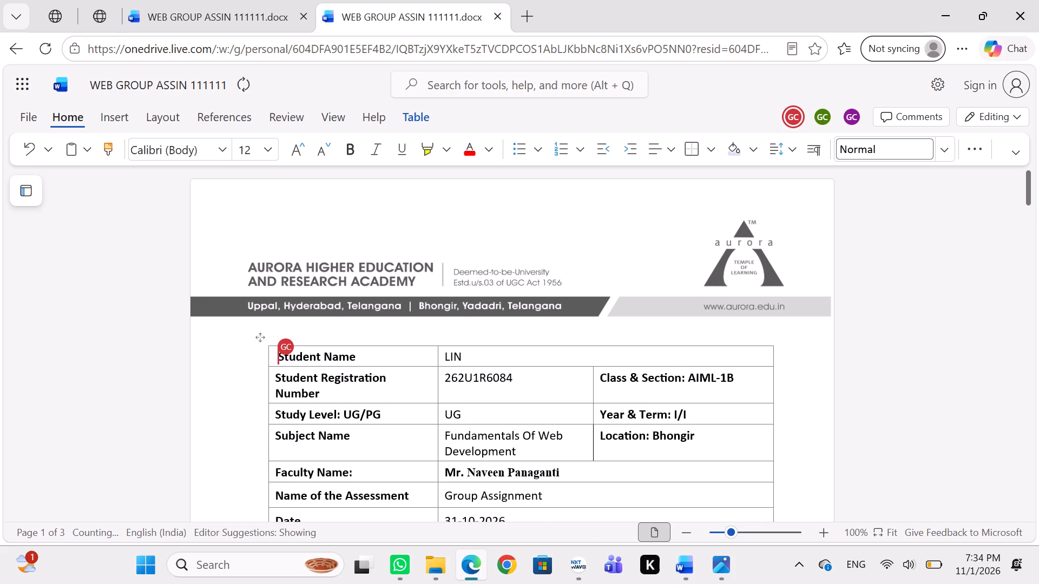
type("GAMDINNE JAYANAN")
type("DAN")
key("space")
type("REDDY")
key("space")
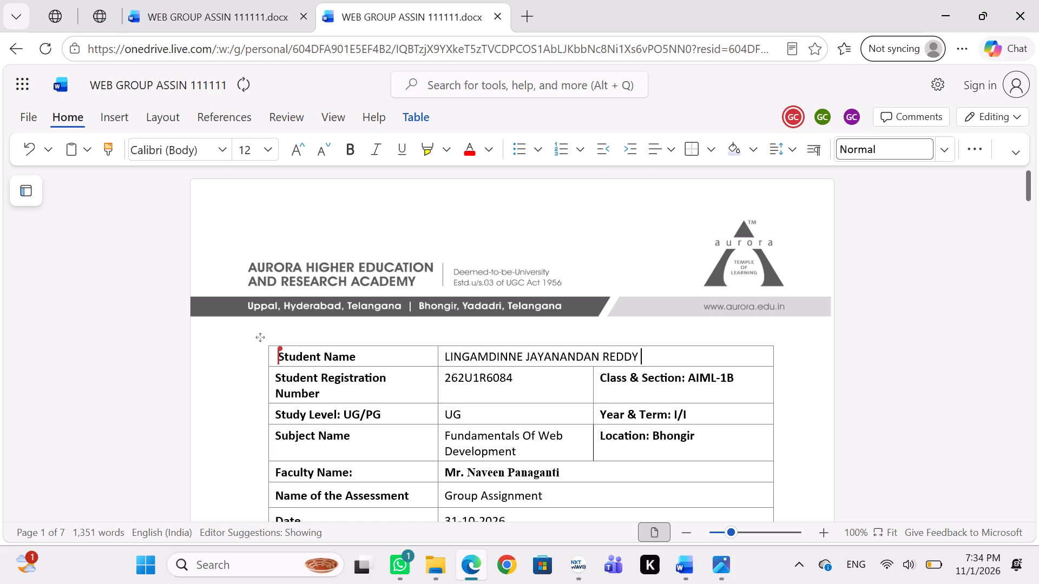
Replace the last two digits of the student registration number in the details table.
left_click(562, 387)
key("BackSpace")
key("BackSpace")
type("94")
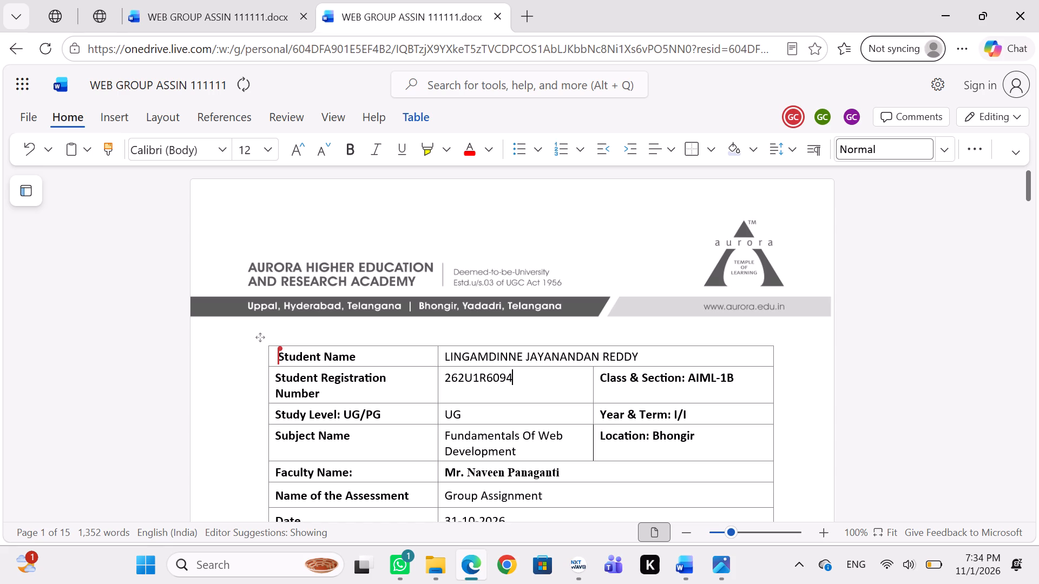
Look through the online document from the details table past the HTML and CSS code to the EcoLife screenshots.
scroll(553, 436, "down", 2)
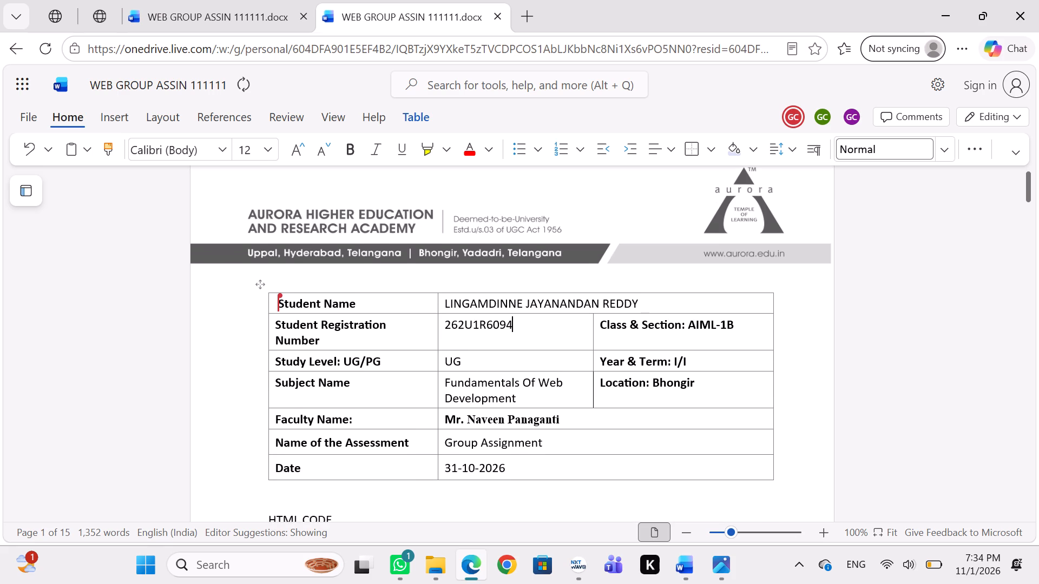
scroll(553, 436, "down", 3)
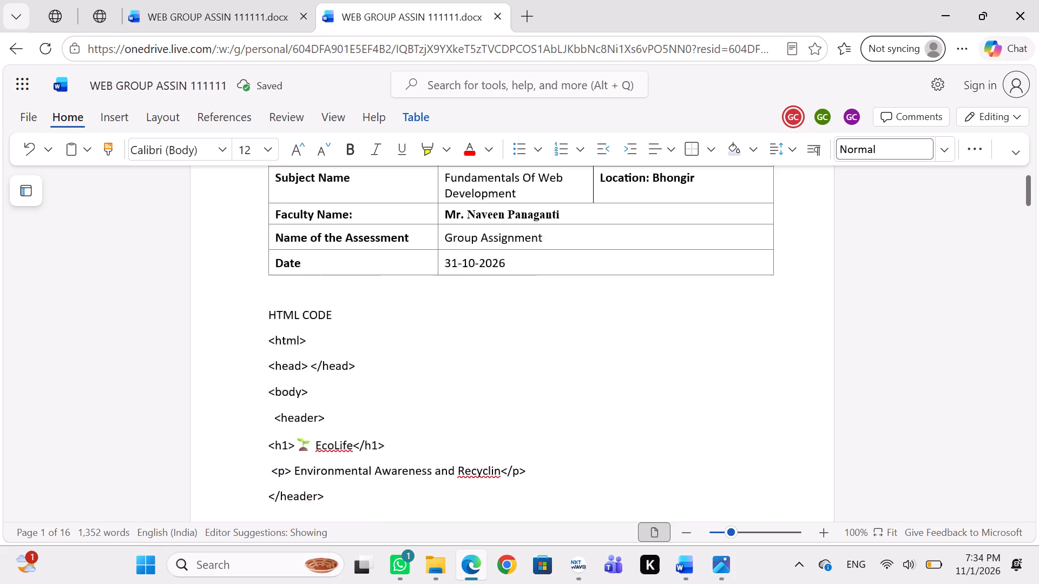
scroll(553, 436, "down", 7)
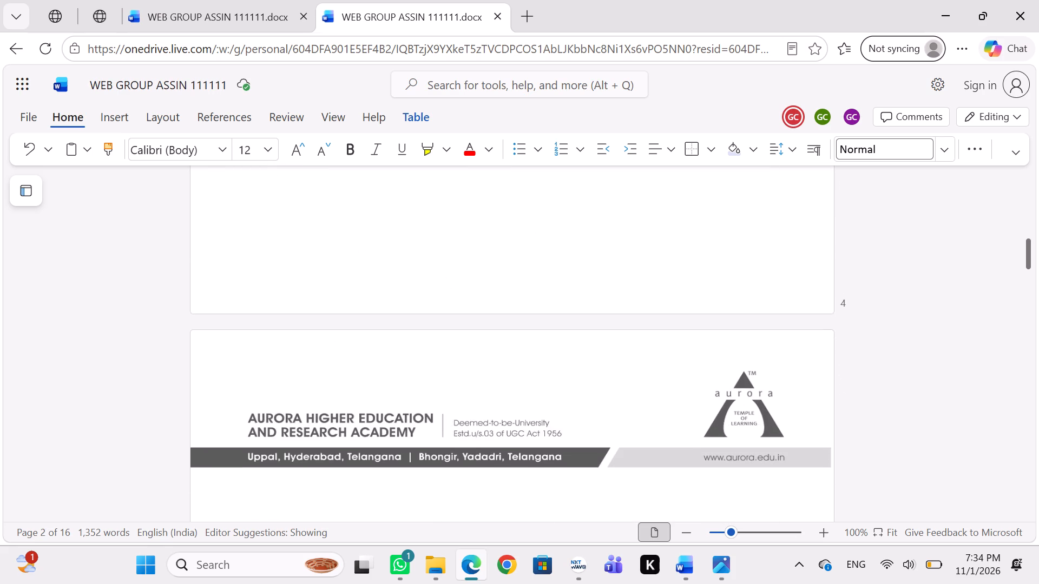
scroll(553, 436, "down", 9)
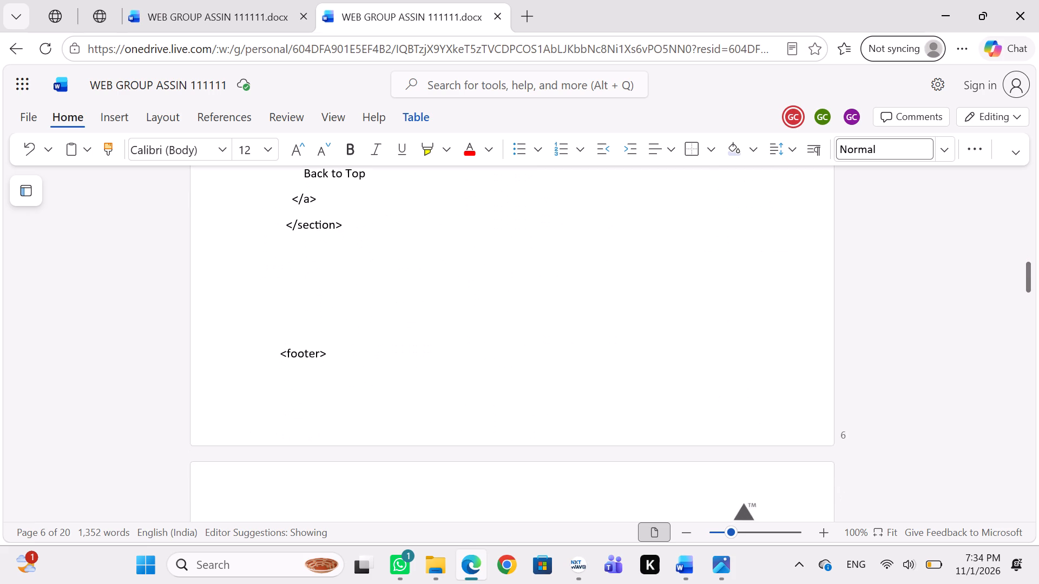
scroll(553, 436, "down", 3)
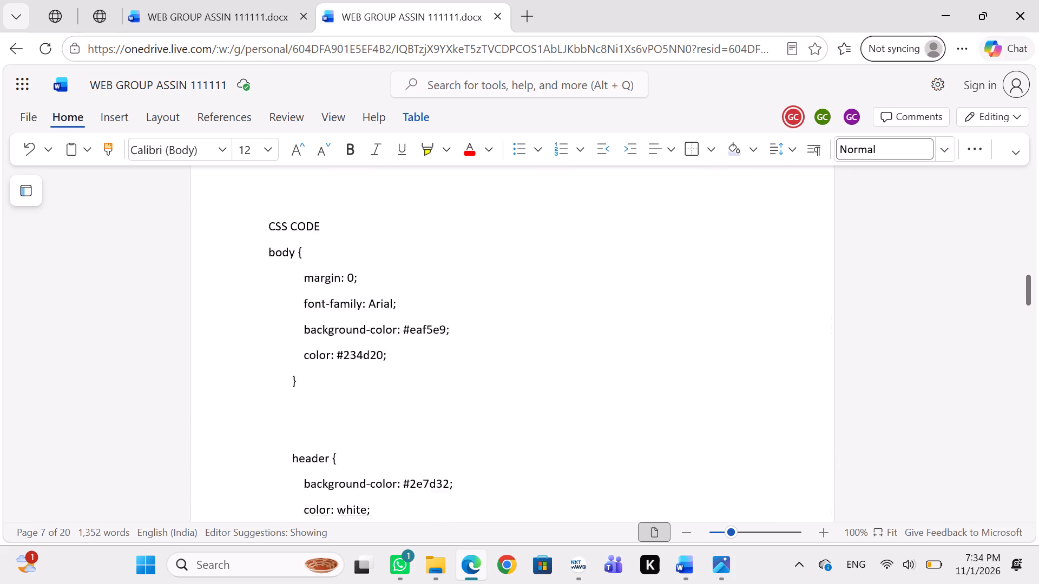
scroll(553, 436, "down", 6)
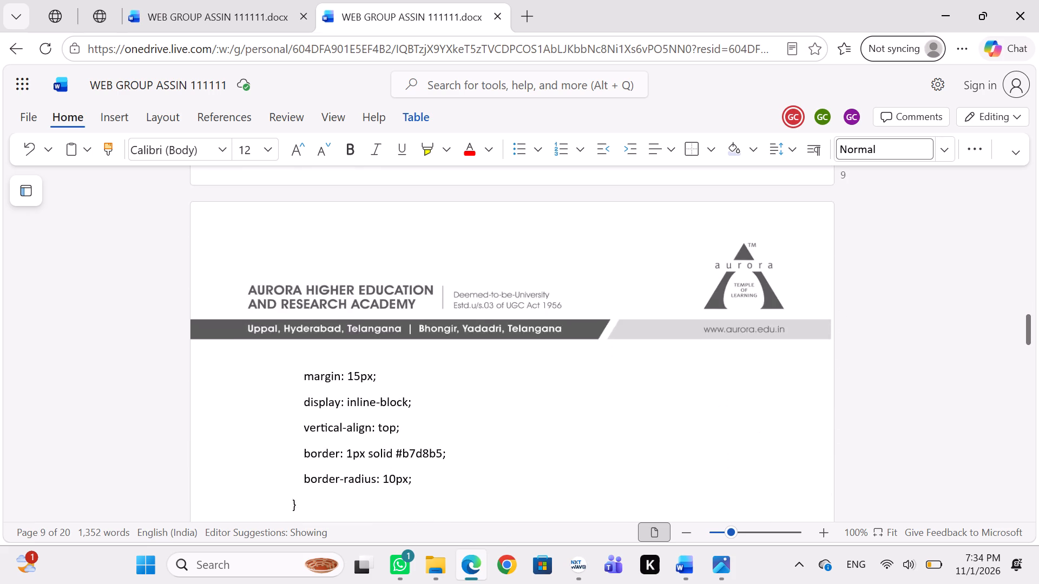
scroll(553, 436, "down", 6)
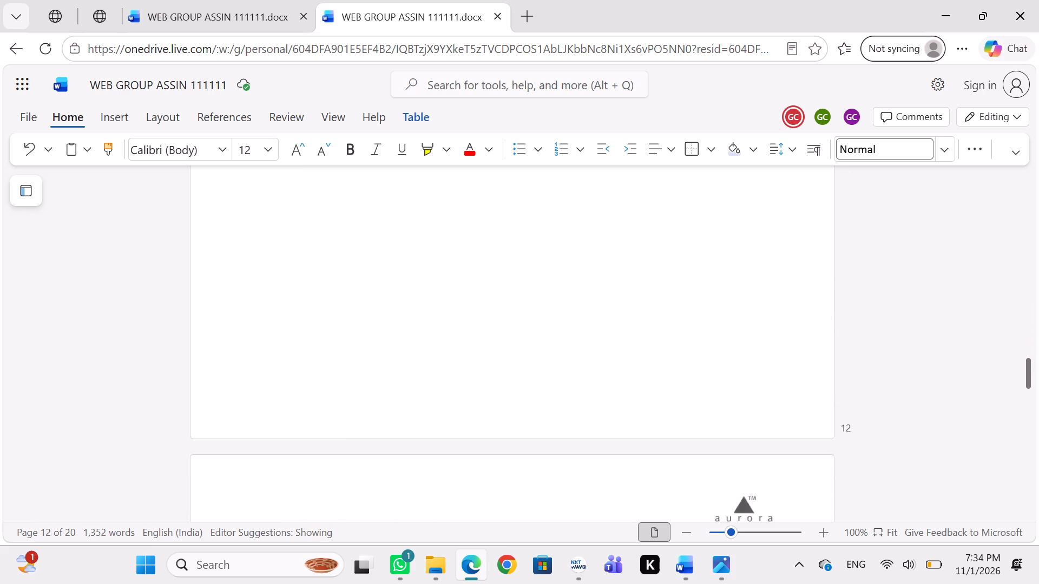
scroll(553, 436, "down", 2)
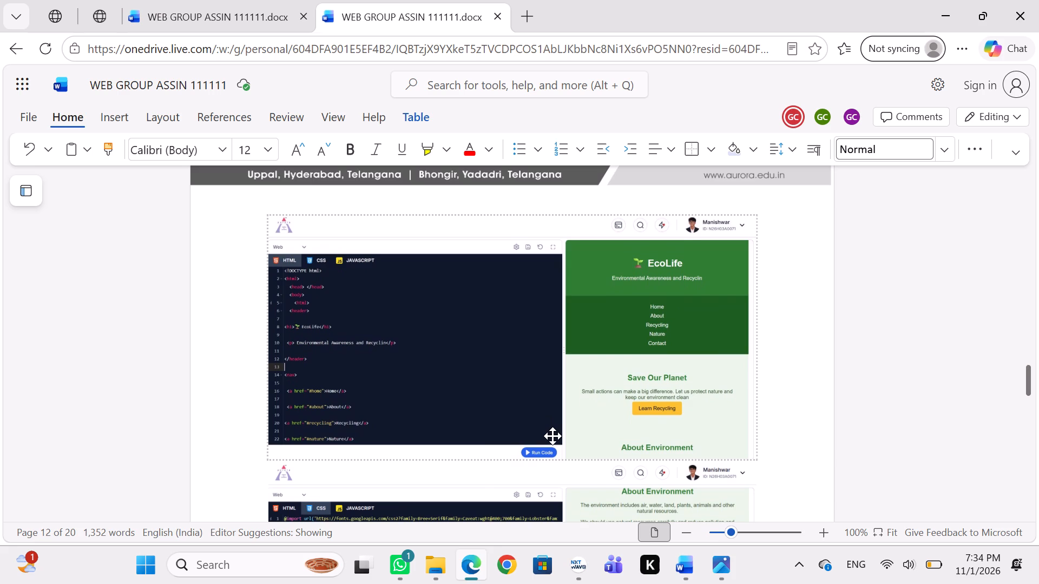
Cut the first EcoLife HTML code screenshot on page 13.
scroll(553, 436, "up", 5)
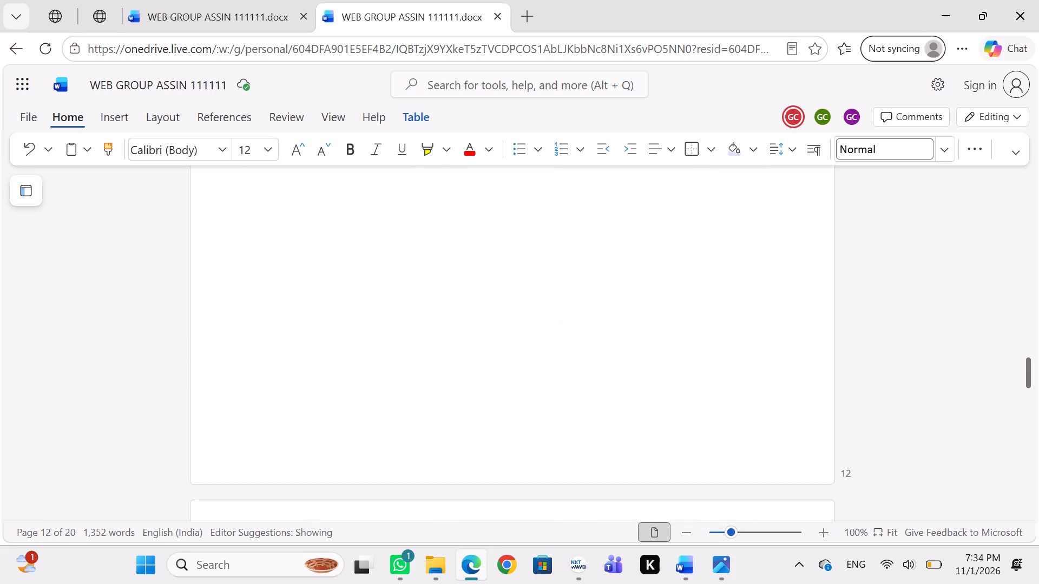
scroll(553, 436, "up", 2)
scroll(553, 436, "down", 3)
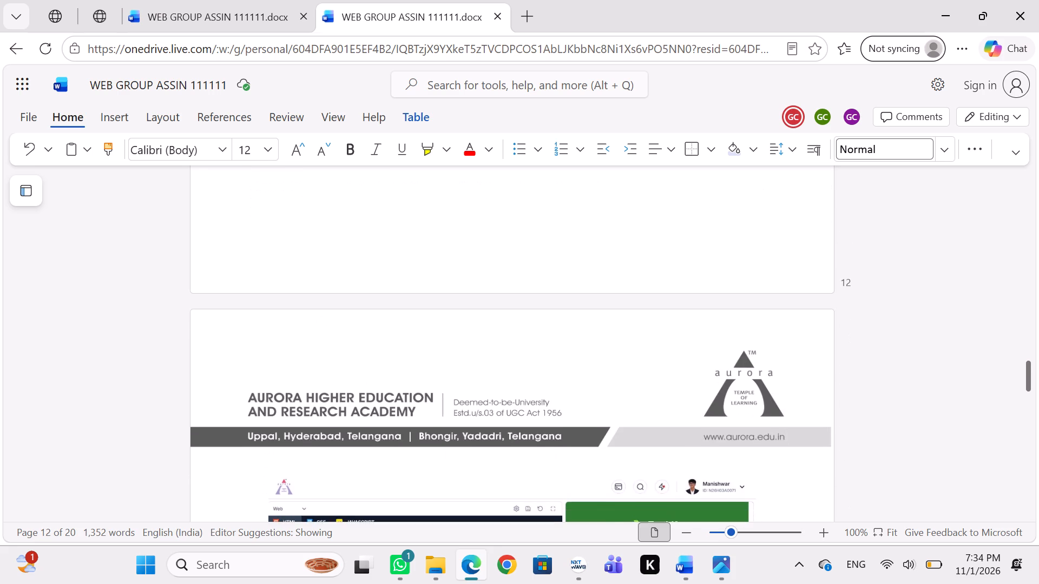
scroll(553, 436, "down", 1)
scroll(562, 341, "down", 1)
left_click(547, 397)
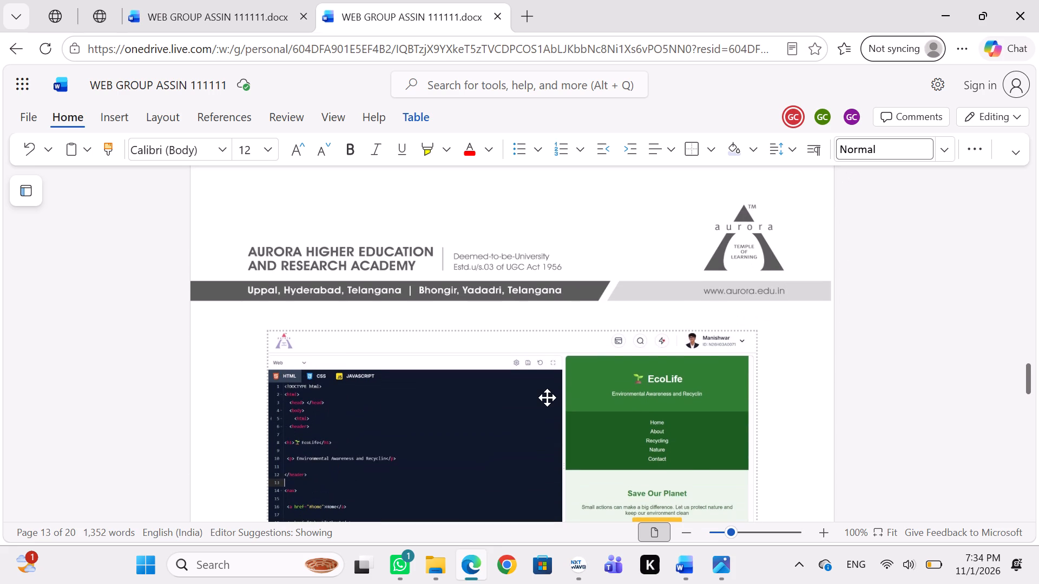
right_click(547, 397)
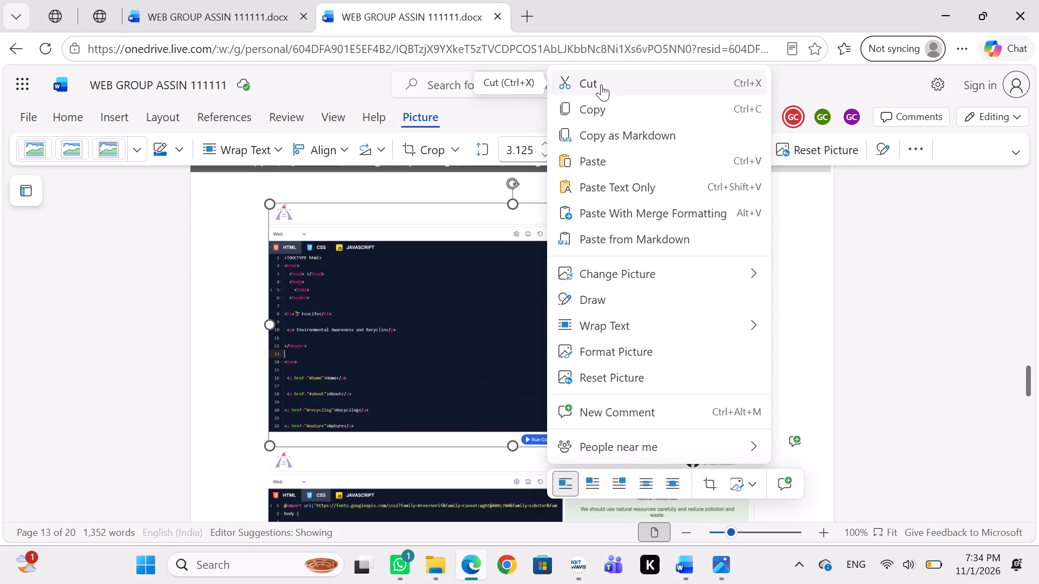
left_click(601, 84)
Add two new lines after the closing brace of the img rule at the end of the CSS code.
scroll(512, 243, "up", 4)
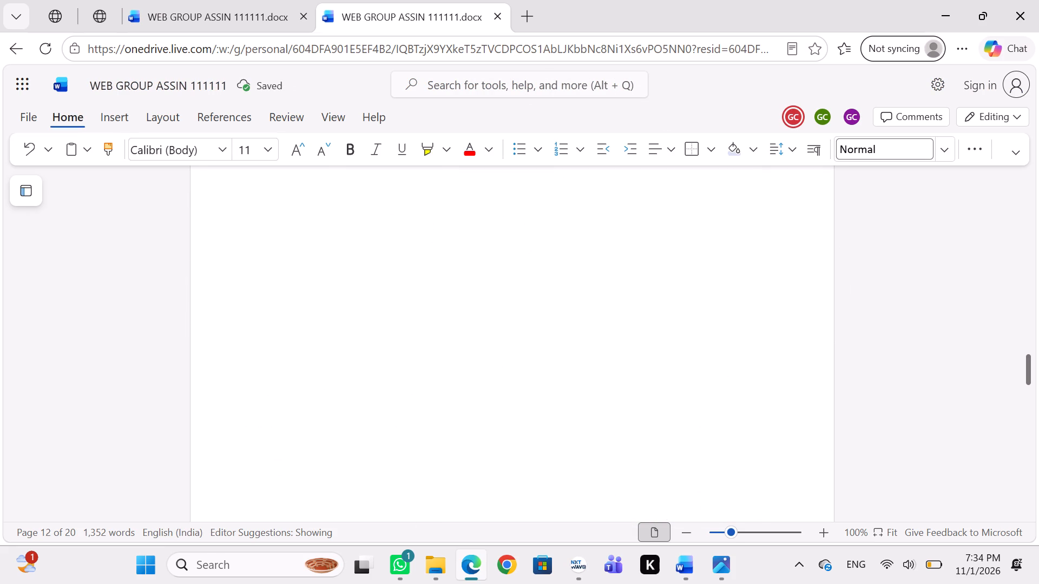
scroll(512, 243, "up", 1)
scroll(512, 243, "right", 1)
left_click(386, 261)
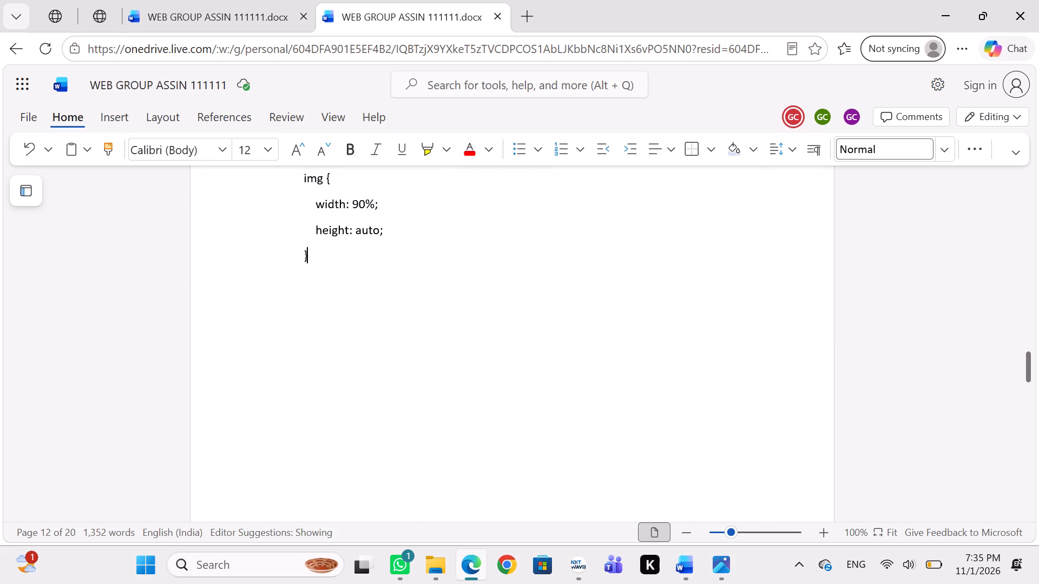
key("Return")
key("Return")
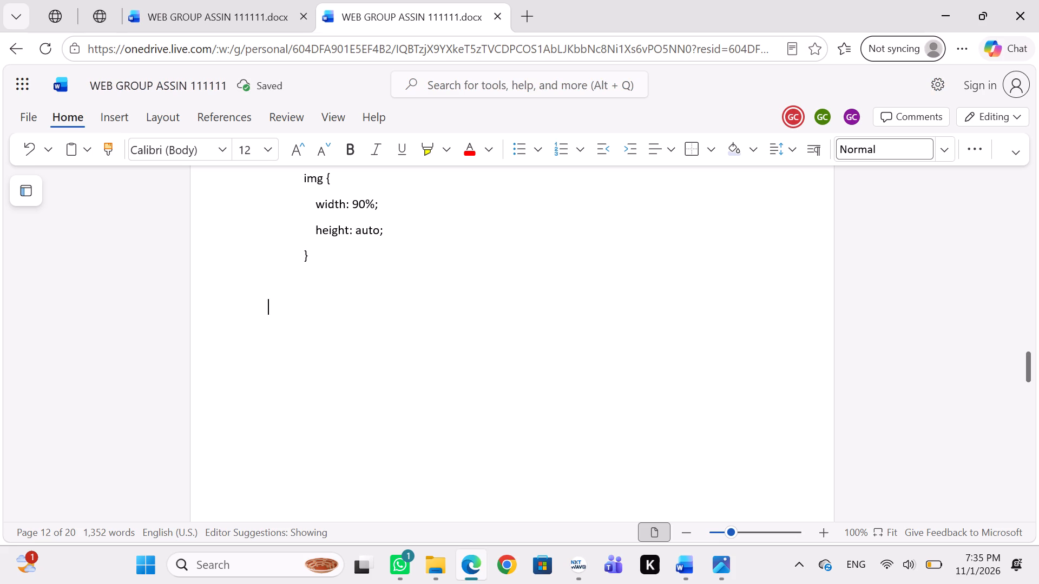
left_click(455, 503)
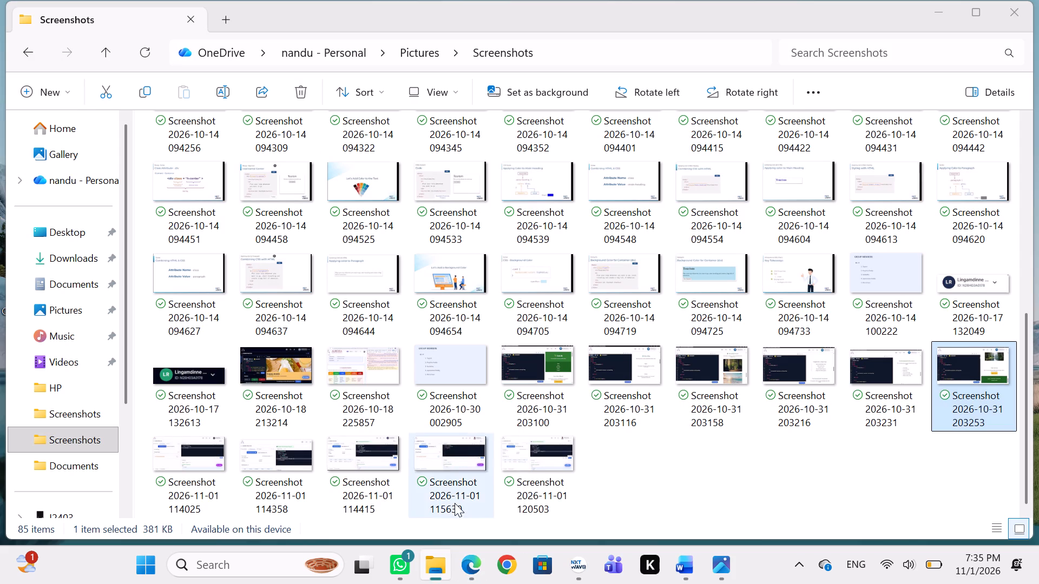
right_click(537, 383)
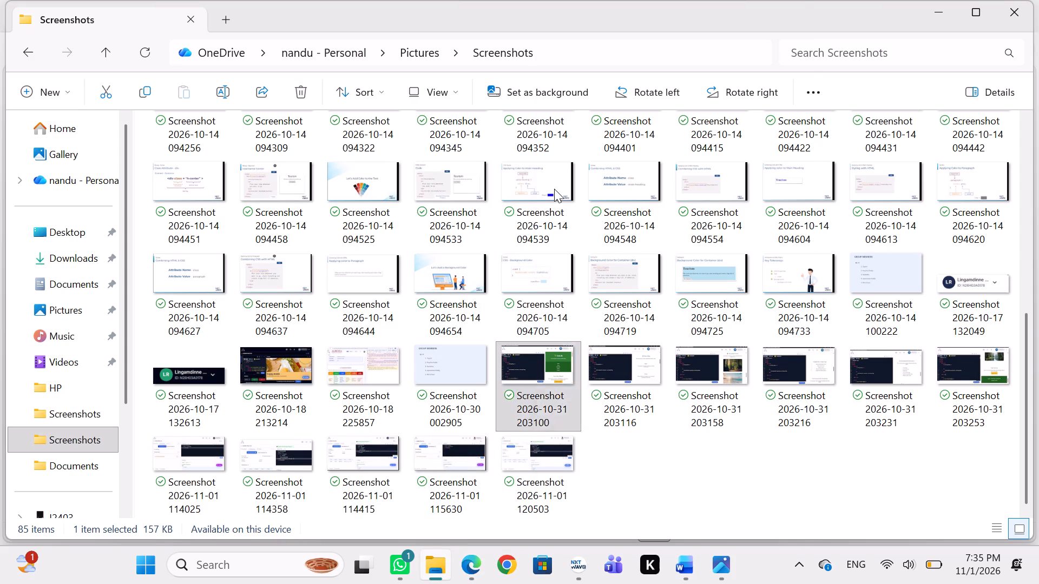
left_click(616, 25)
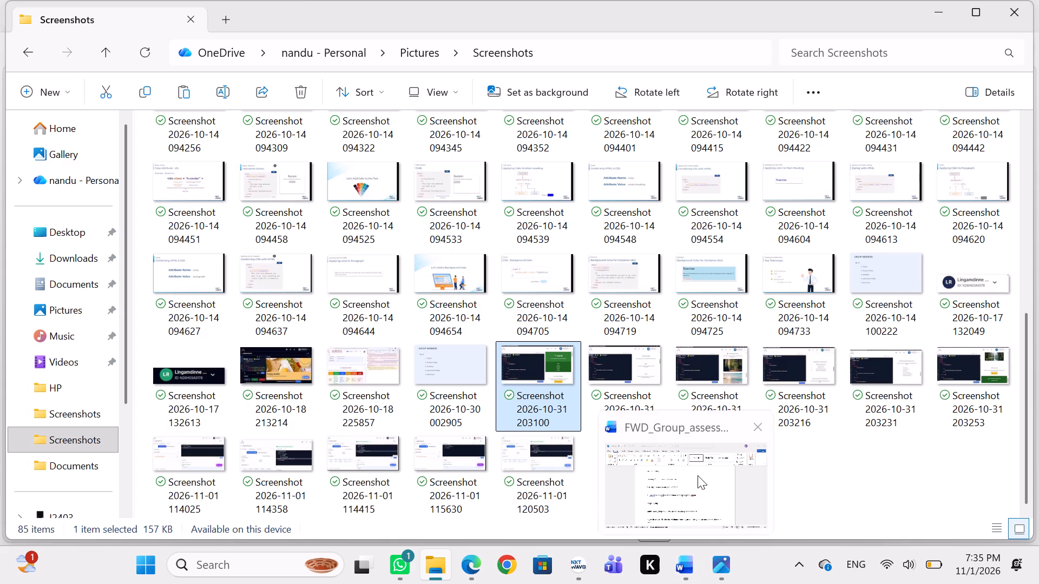
Switch to the FWD_Group_assessment document in desktop Word and examine the layout of all its pages in overview.
left_click(698, 470)
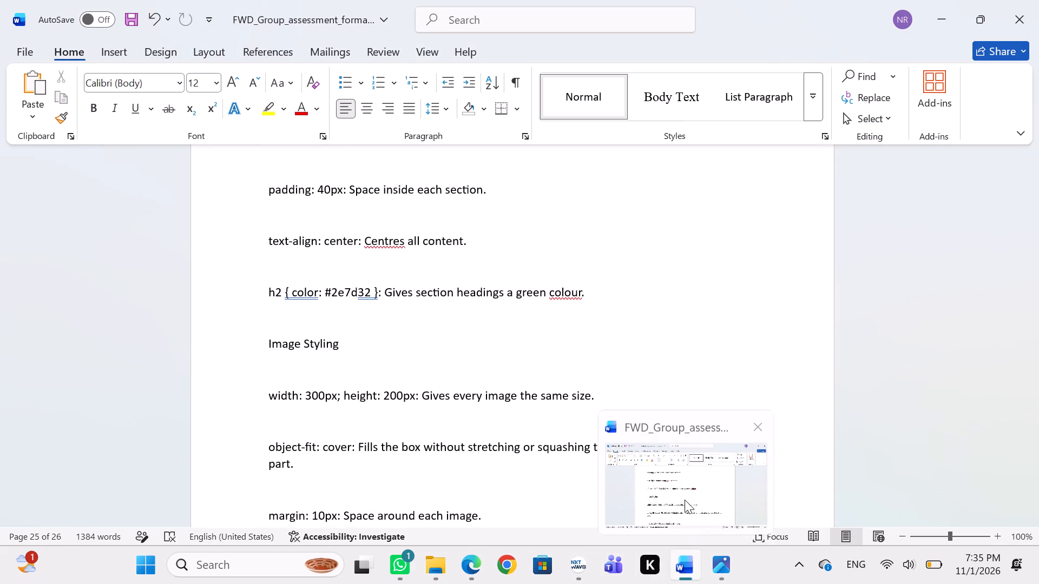
left_click(685, 499)
scroll(591, 439, "up", 1)
scroll(591, 439, "down", 1, "ctrl")
scroll(591, 439, "up", 1, "ctrl")
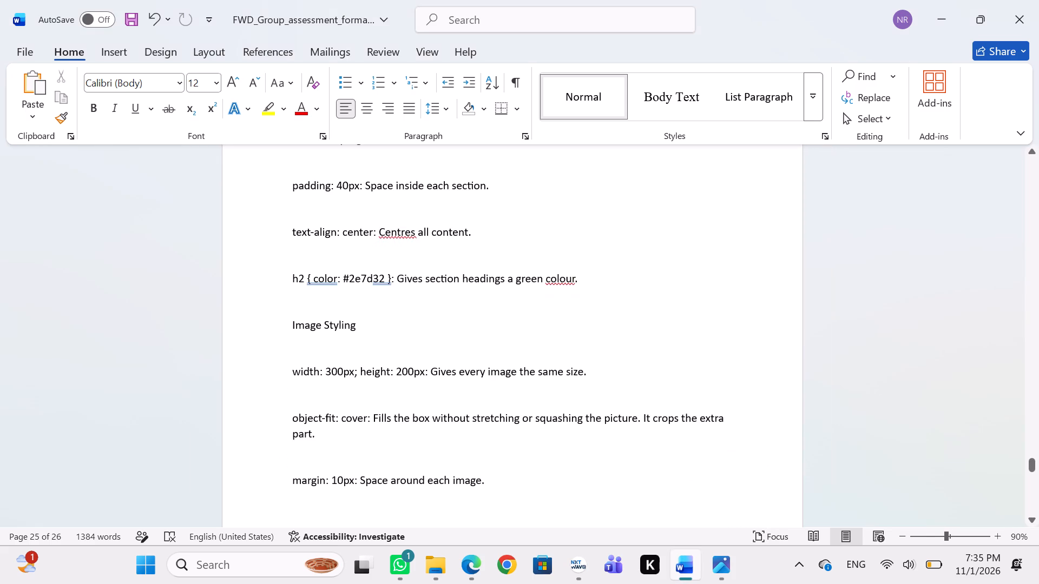
scroll(591, 439, "up", 1)
scroll(591, 439, "down", 1, "ctrl")
scroll(591, 439, "up", 1, "ctrl")
scroll(591, 439, "down", 1, "ctrl")
scroll(591, 439, "up", 1, "ctrl")
scroll(591, 439, "down", 1, "ctrl")
scroll(591, 439, "up", 1)
scroll(591, 439, "down", 2, "ctrl")
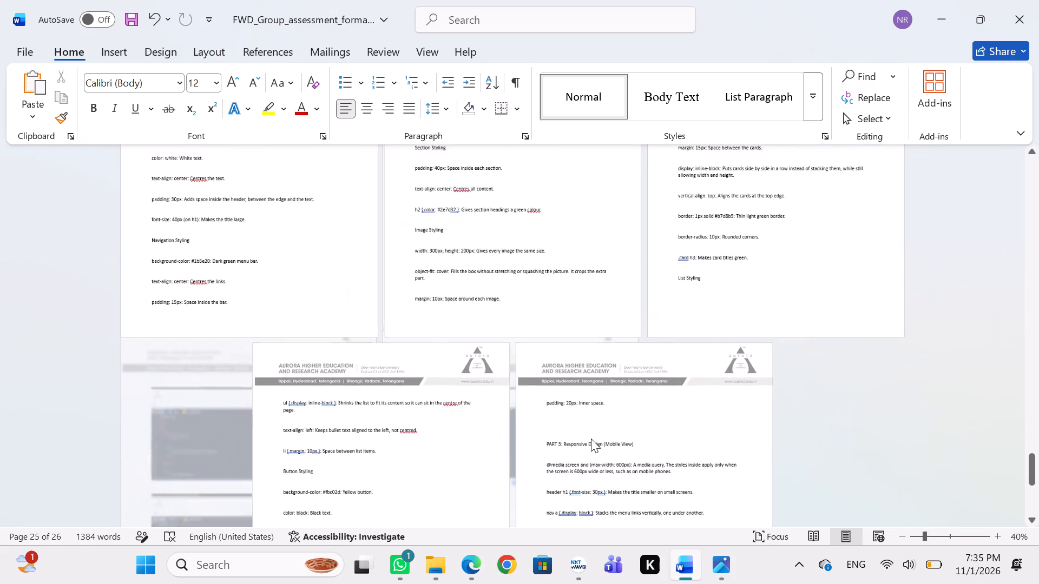
scroll(591, 439, "down", 1, "ctrl")
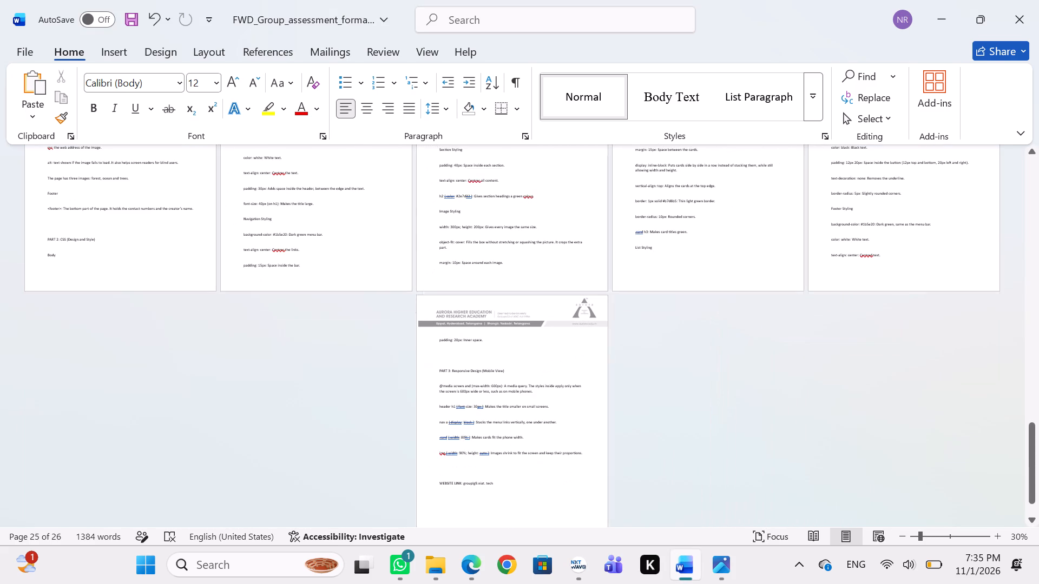
scroll(591, 439, "up", 2, "ctrl")
scroll(591, 439, "down", 3, "ctrl")
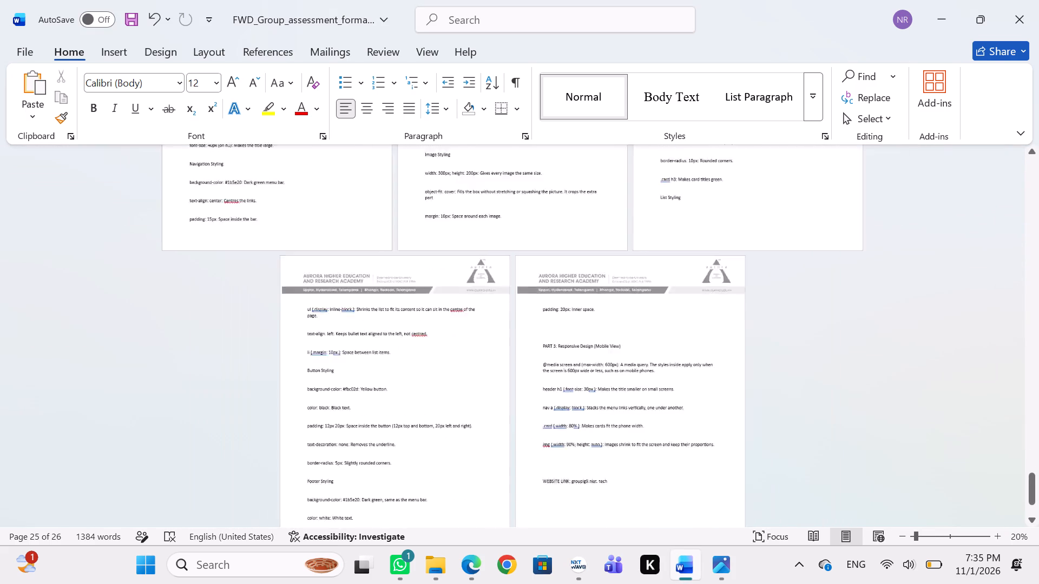
scroll(591, 439, "down", 4, "ctrl")
scroll(581, 316, "up", 1)
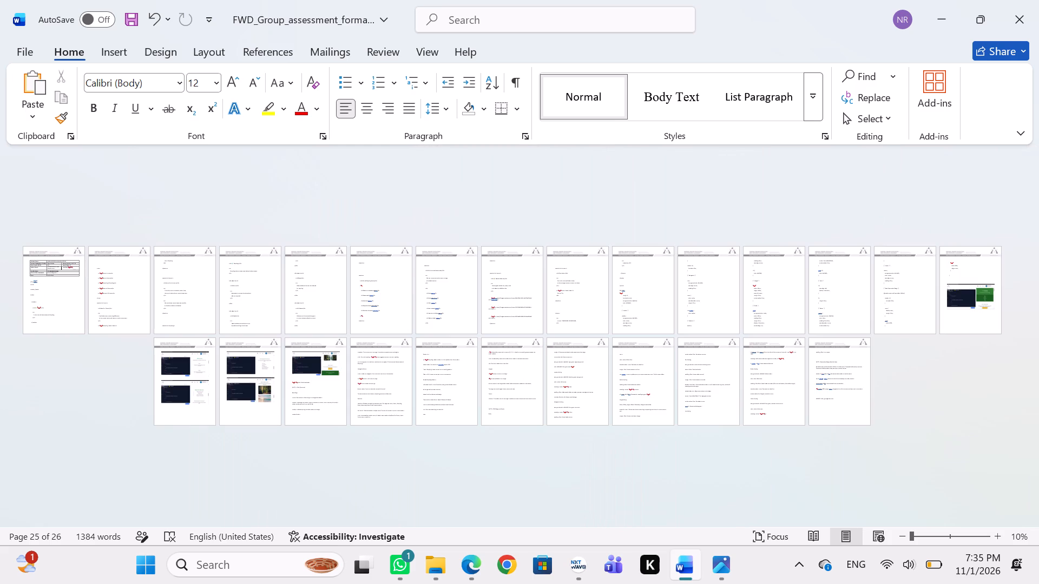
scroll(581, 316, "up", 1)
Examine the student details table and the start of the HTML code on the first page.
left_click(50, 288)
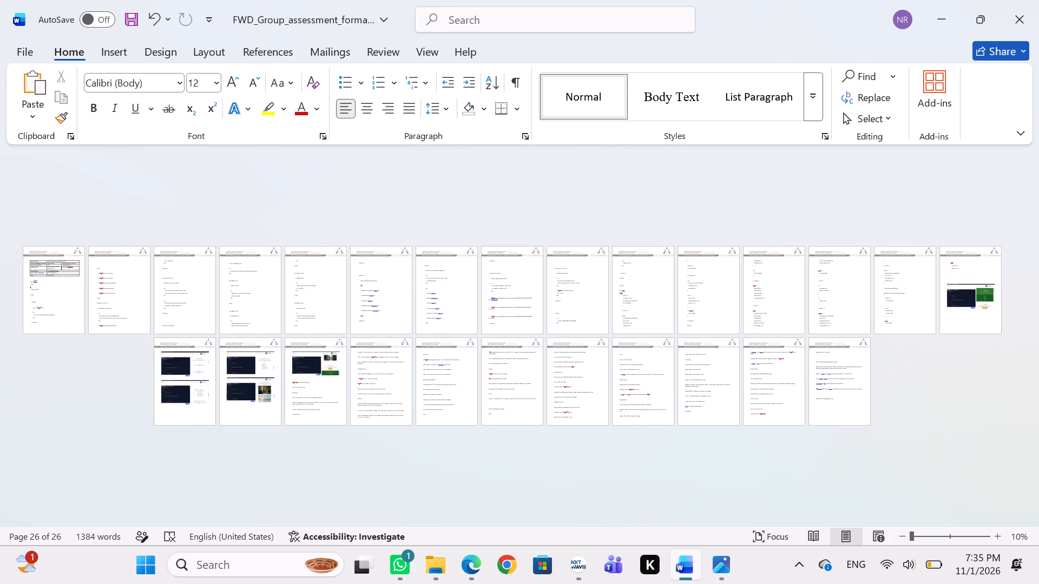
left_click(50, 288)
scroll(50, 288, "up", 3, "ctrl")
scroll(50, 288, "right", 1)
scroll(50, 288, "up", 1, "ctrl")
scroll(50, 288, "right", 1, "ctrl")
scroll(50, 288, "up", 1, "ctrl")
scroll(50, 288, "right", 1, "ctrl")
scroll(50, 288, "up", 1, "ctrl")
scroll(50, 288, "right", 2, "ctrl")
scroll(50, 288, "up", 2)
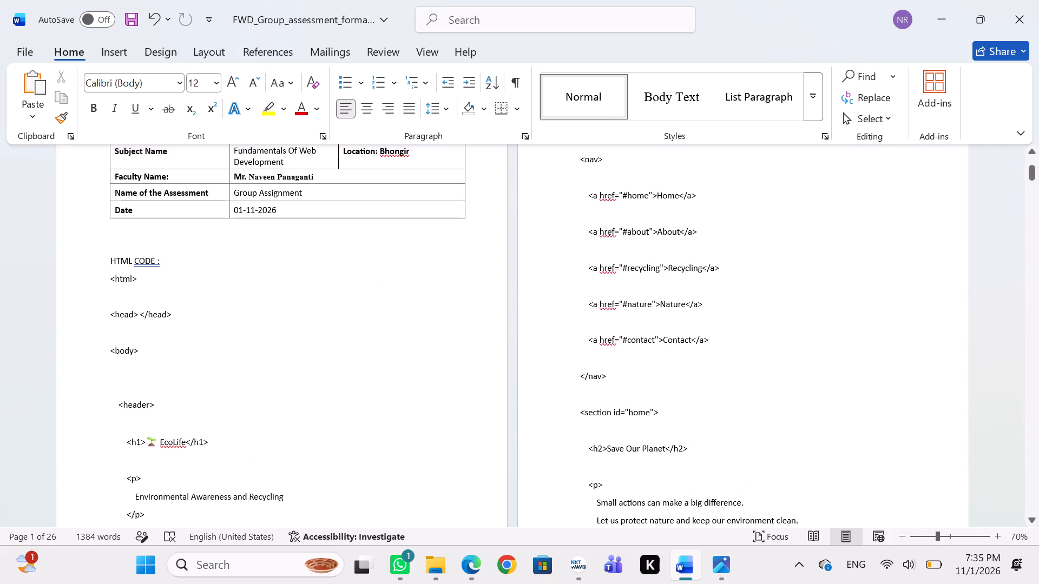
scroll(54, 307, "up", 4)
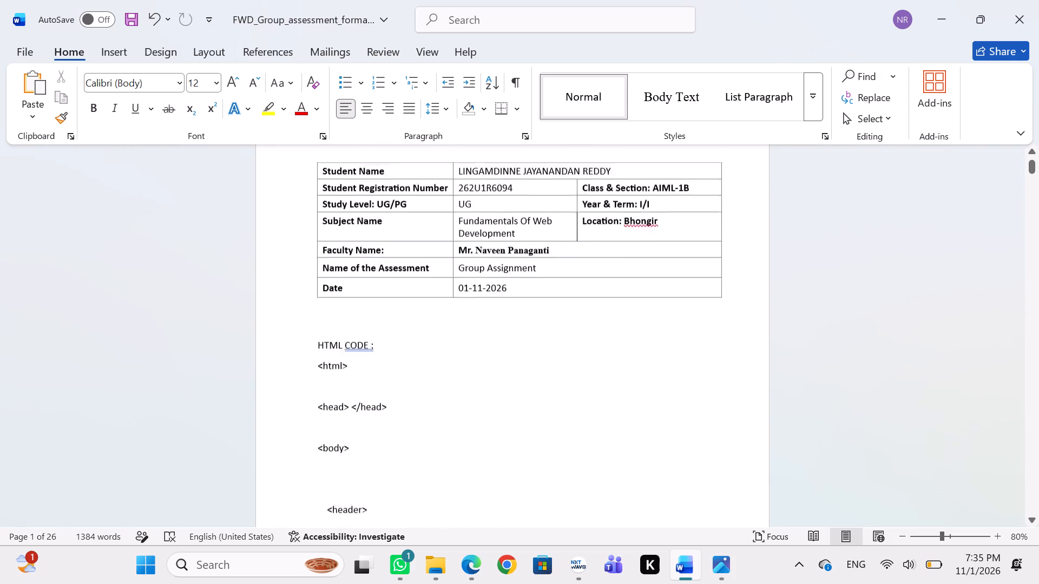
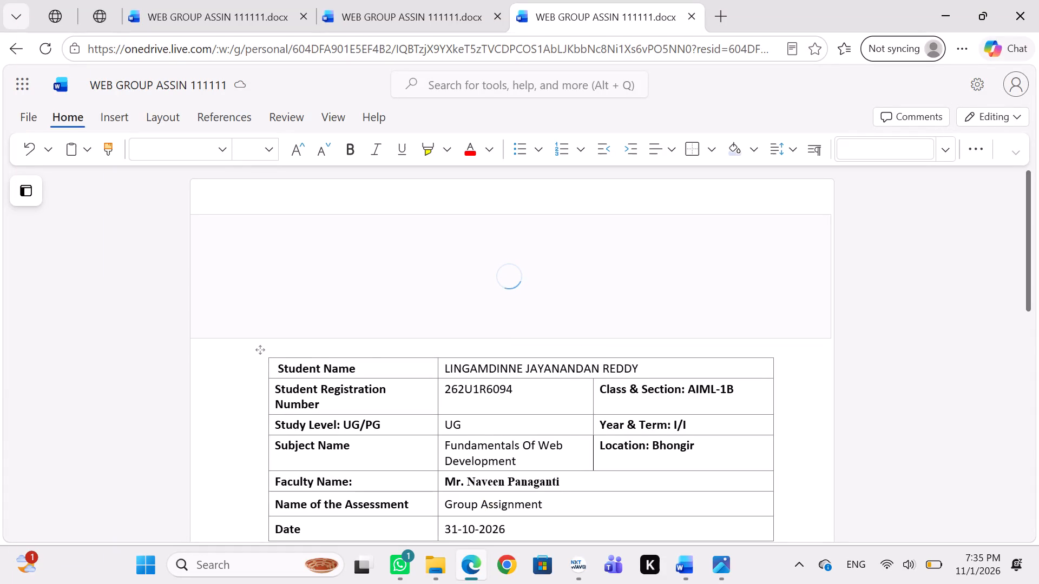
Switch to the WEB GROUP ASSIN 111111 copy open at the CSS code and paste the copied screenshot below the img rule.
scroll(547, 460, "down", 1)
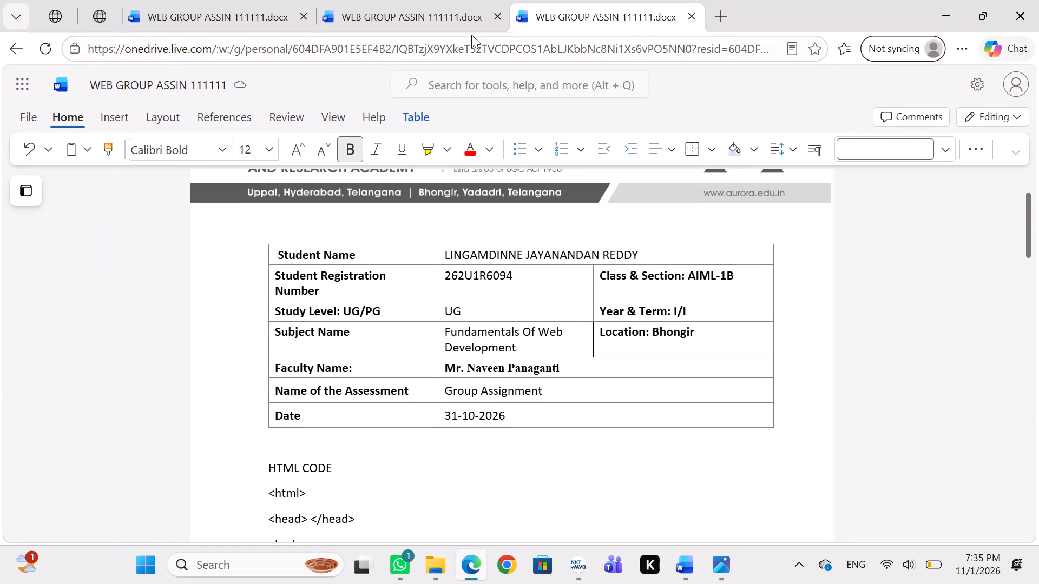
left_click(430, 13)
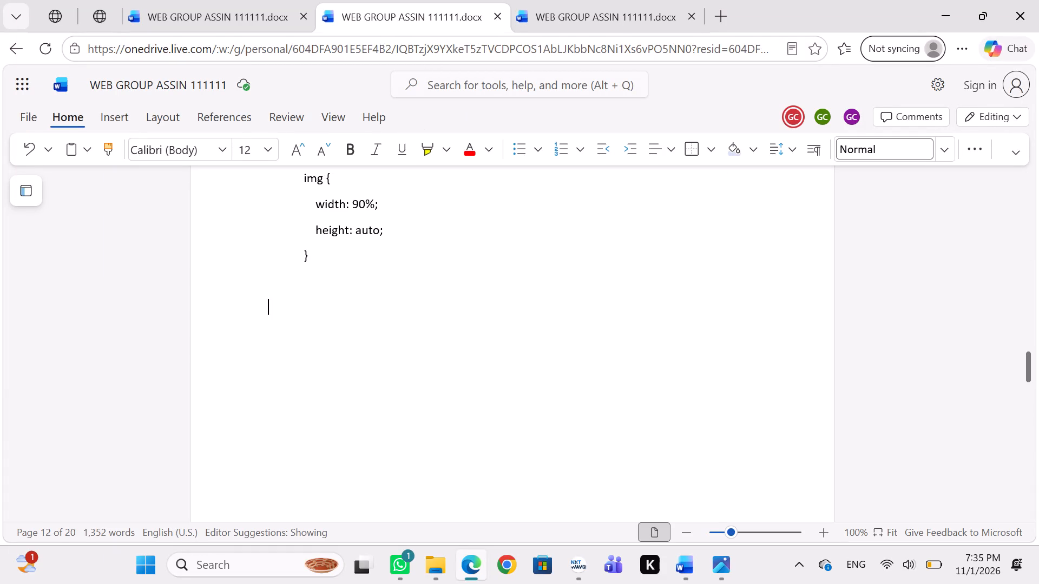
key("ctrl+v")
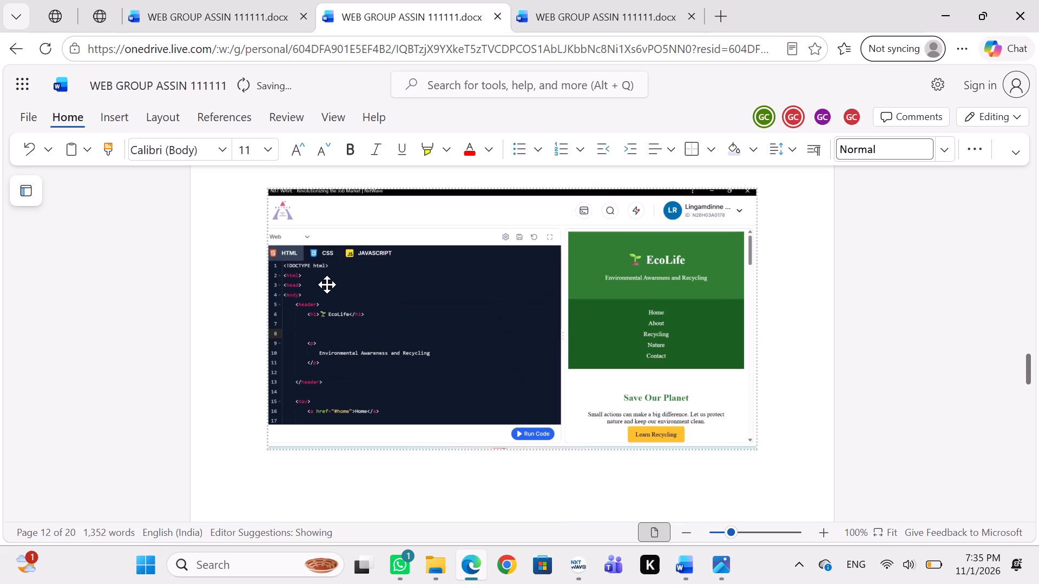
Cut the old screenshot with the CSS code and the About Environment preview from the top of page 13.
scroll(327, 284, "down", 4)
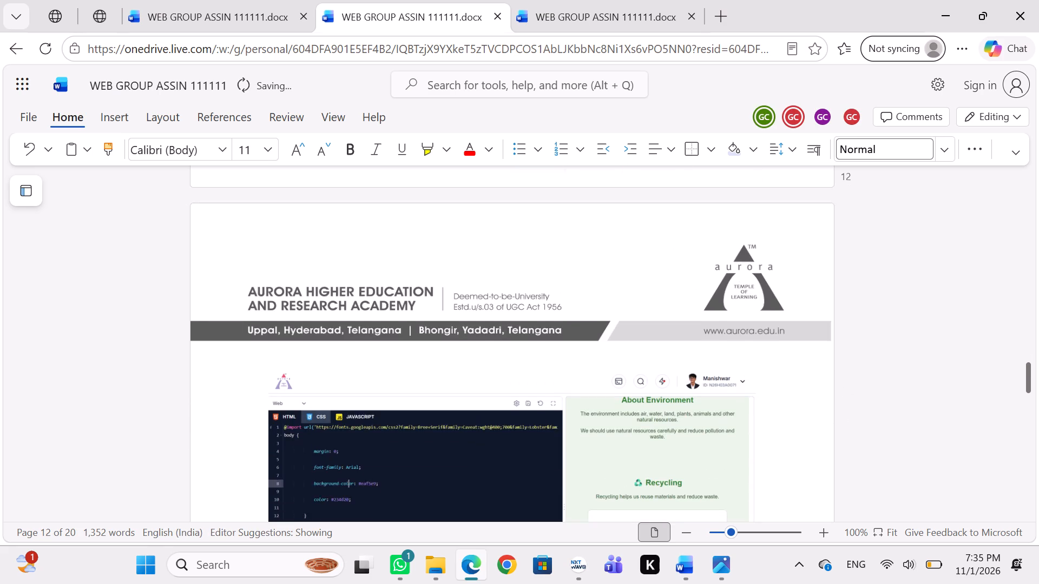
scroll(327, 284, "down", 1)
right_click(327, 284)
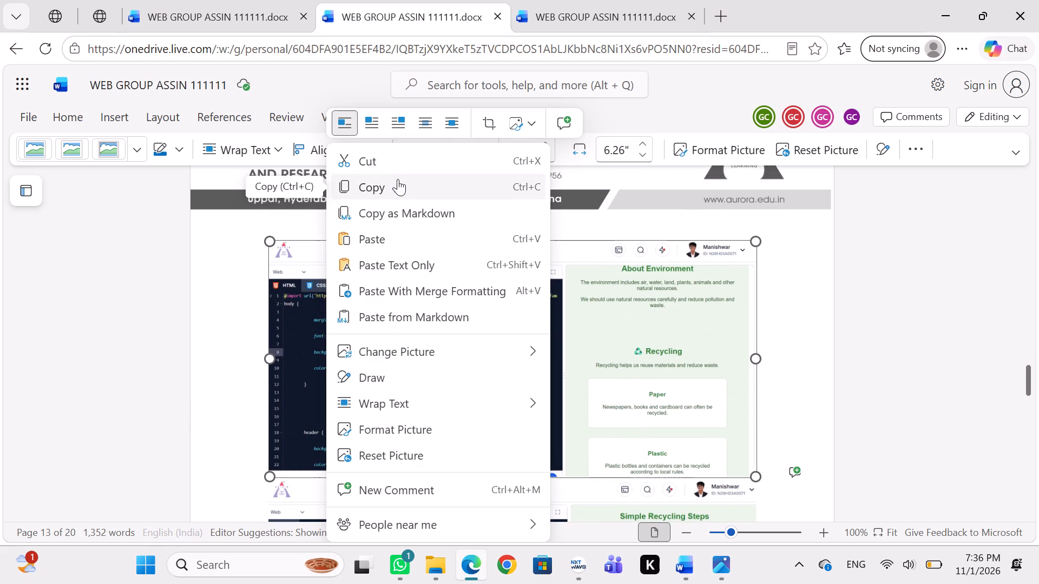
left_click(397, 162)
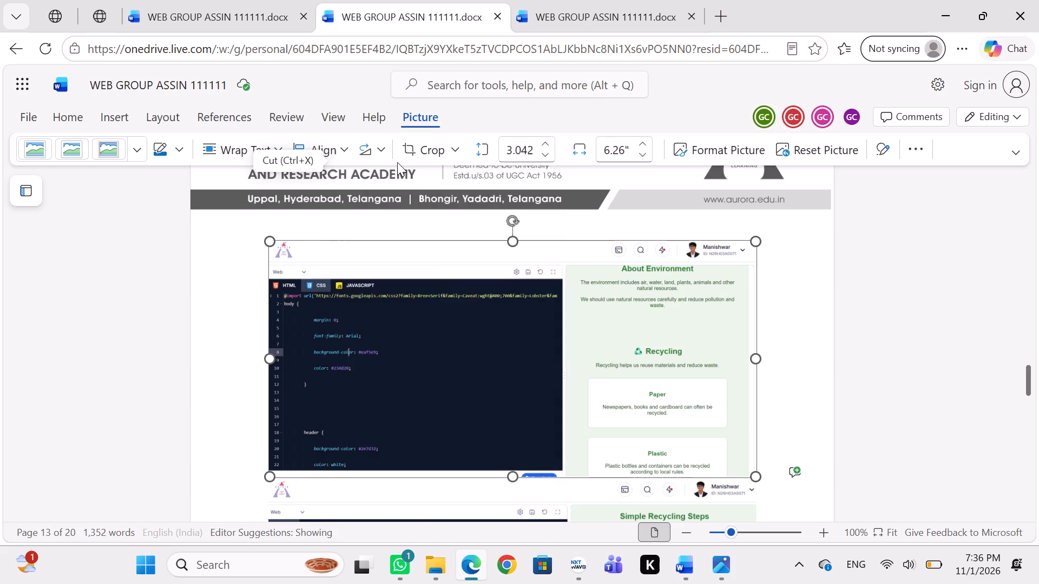
Insert three blank lines before the Simple Recycling Steps screenshot.
left_click(260, 235)
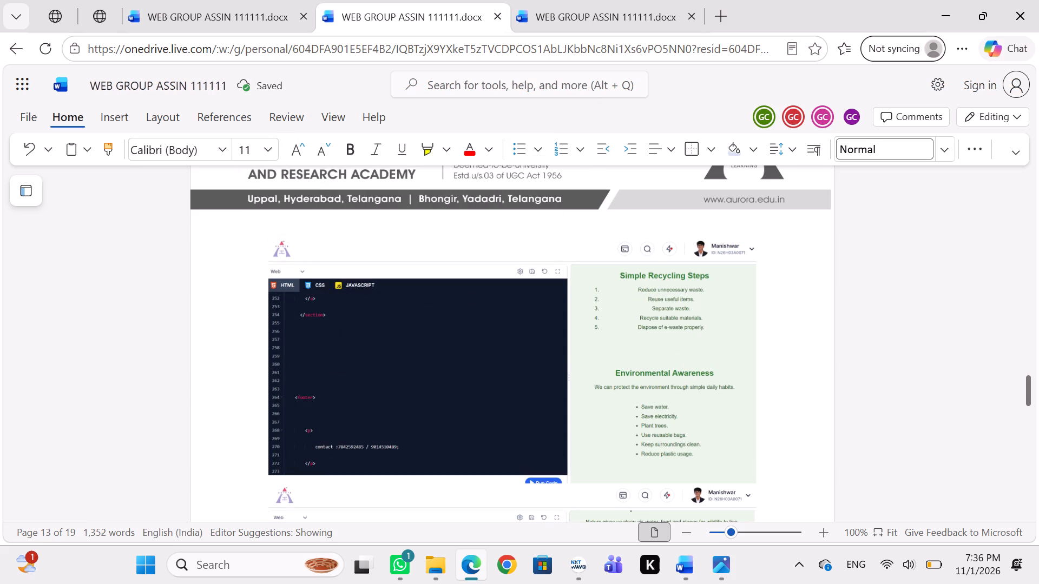
key("Return")
key("Return")
key("Return")
scroll(260, 235, "up", 2)
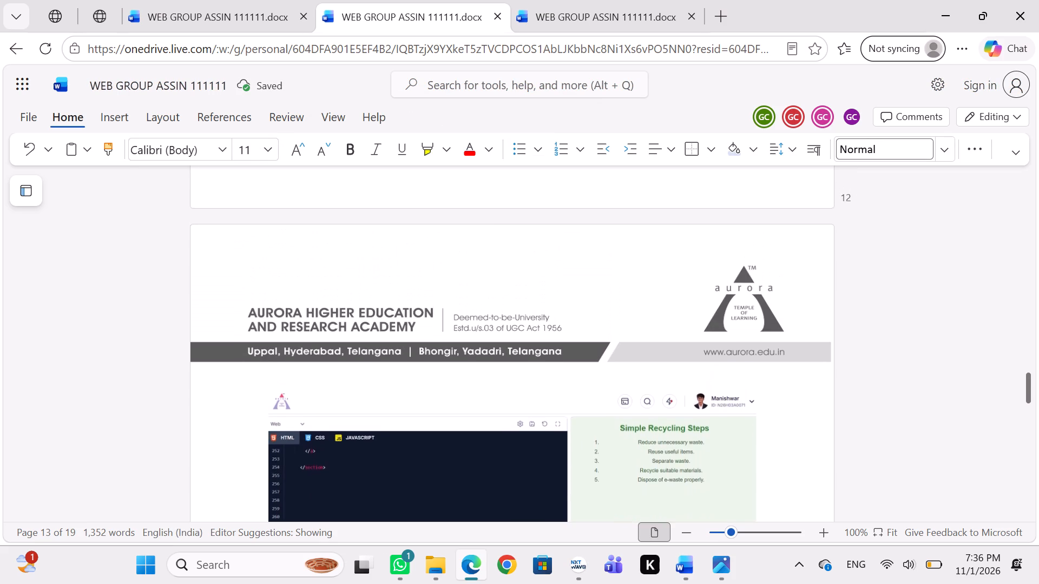
scroll(260, 235, "up", 1)
left_click(236, 348)
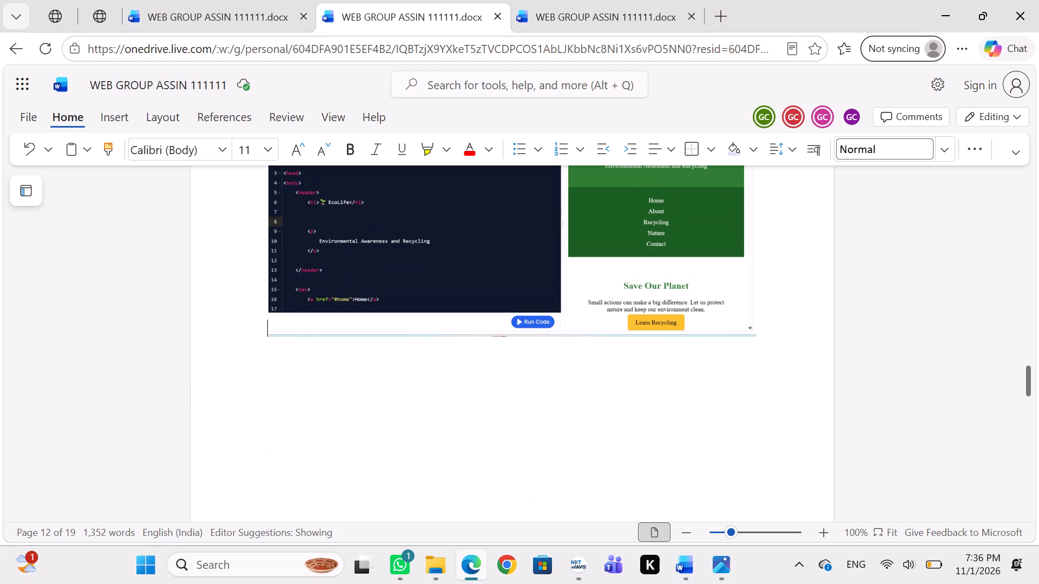
left_click(294, 413)
left_click(287, 374)
left_click(443, 571)
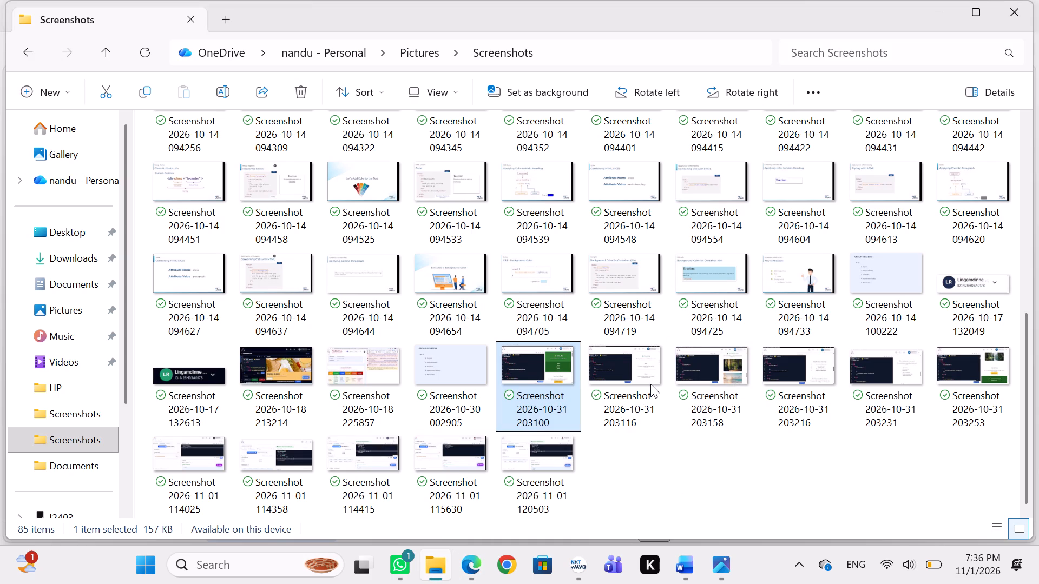
right_click(613, 382)
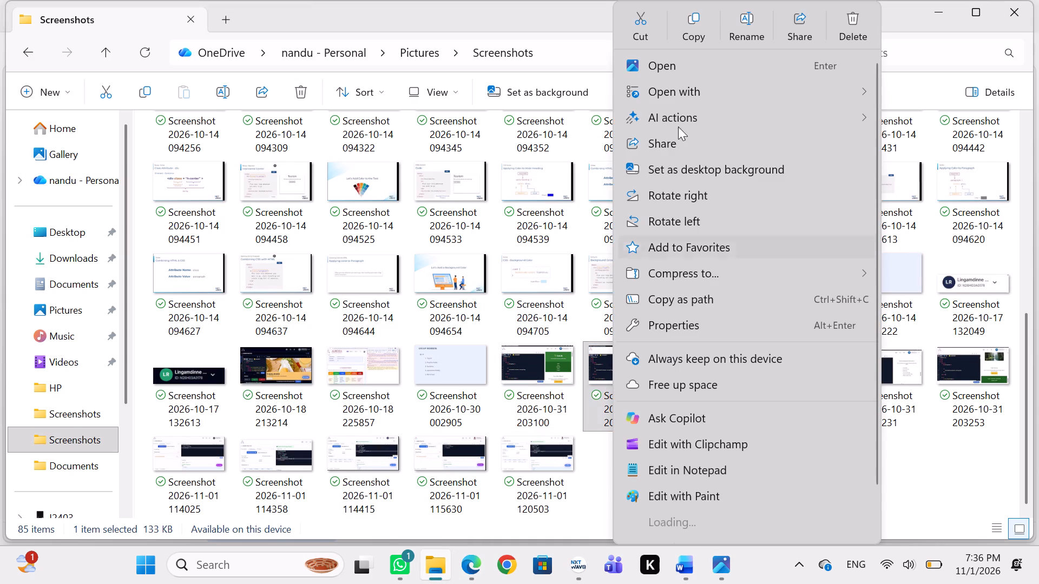
left_click(691, 21)
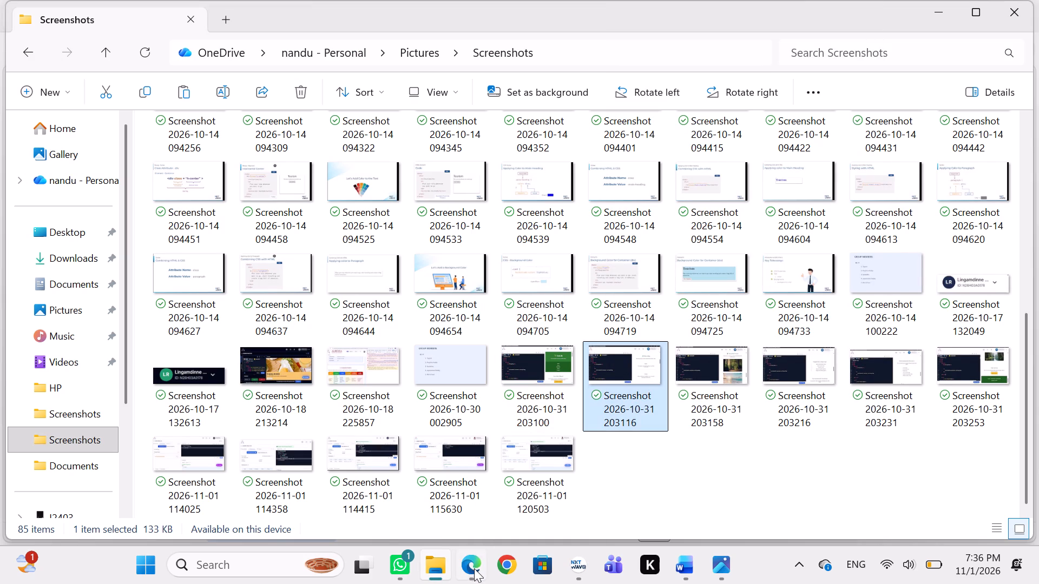
left_click(478, 499)
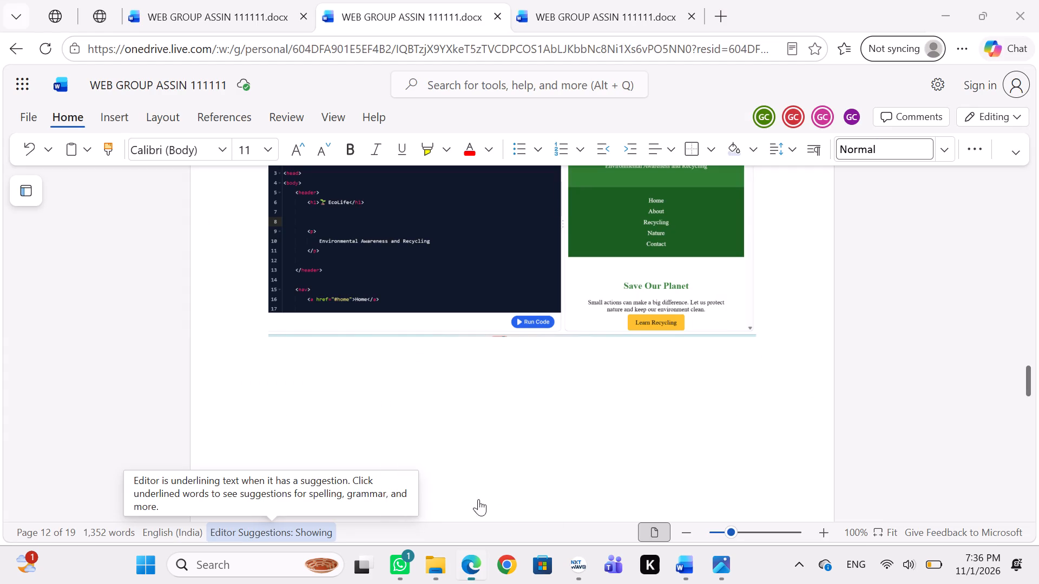
key("ctrl+v")
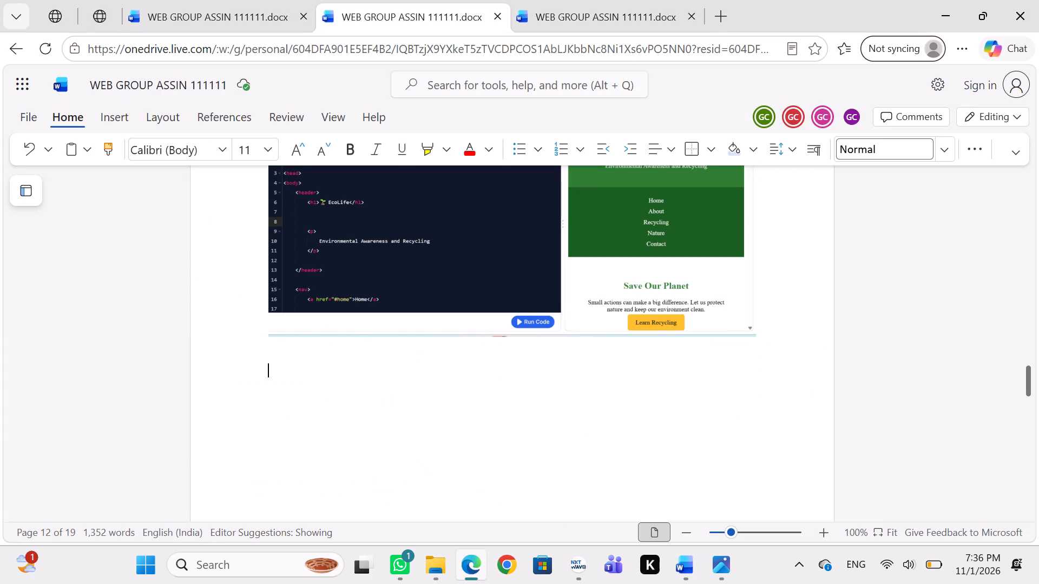
Cut the old screenshot with the Simple Recycling Steps and Environmental Awareness preview from page 14.
scroll(318, 398, "up", 3)
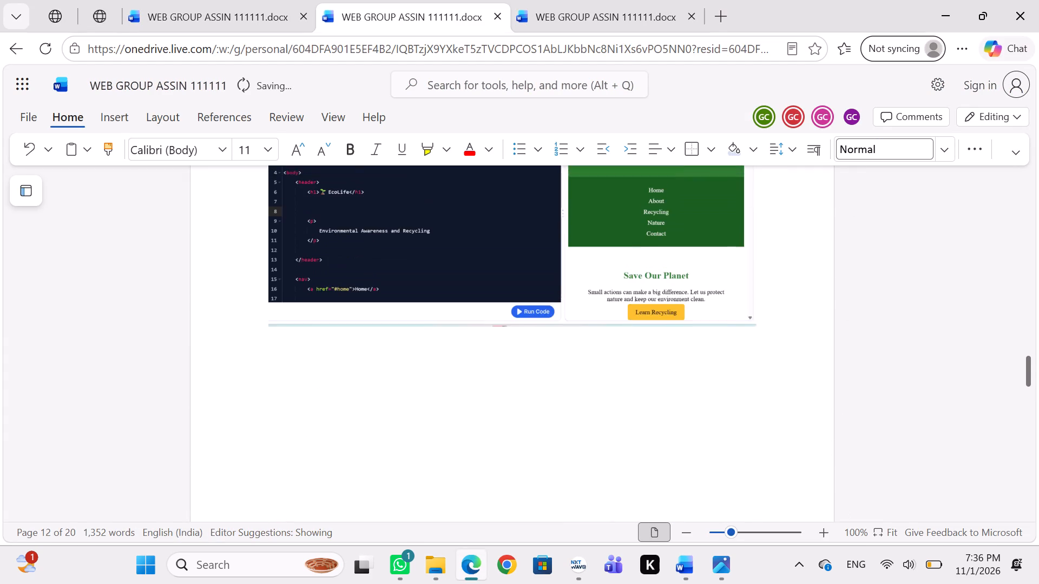
scroll(318, 398, "down", 6)
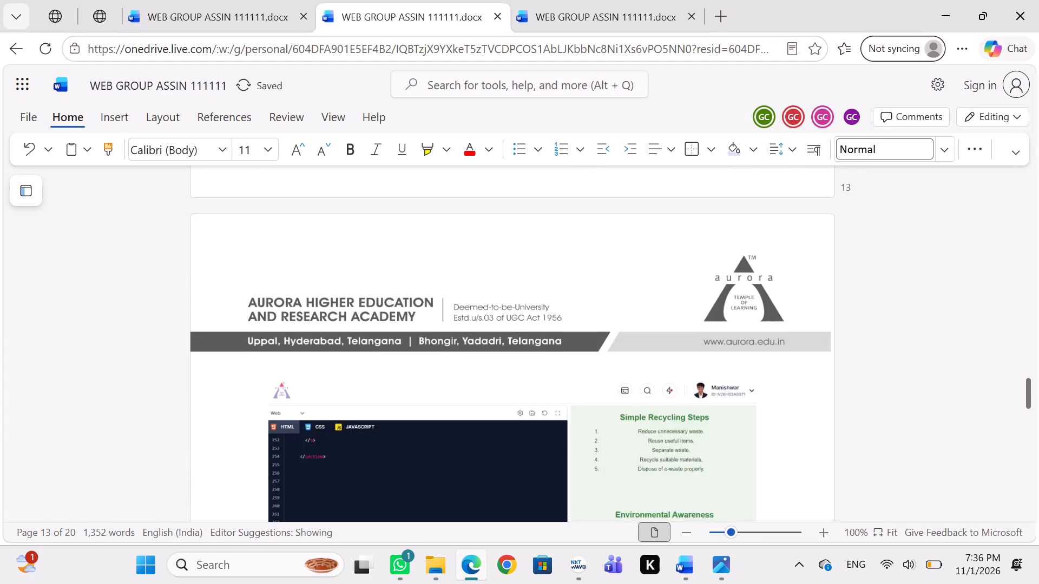
scroll(318, 398, "down", 3)
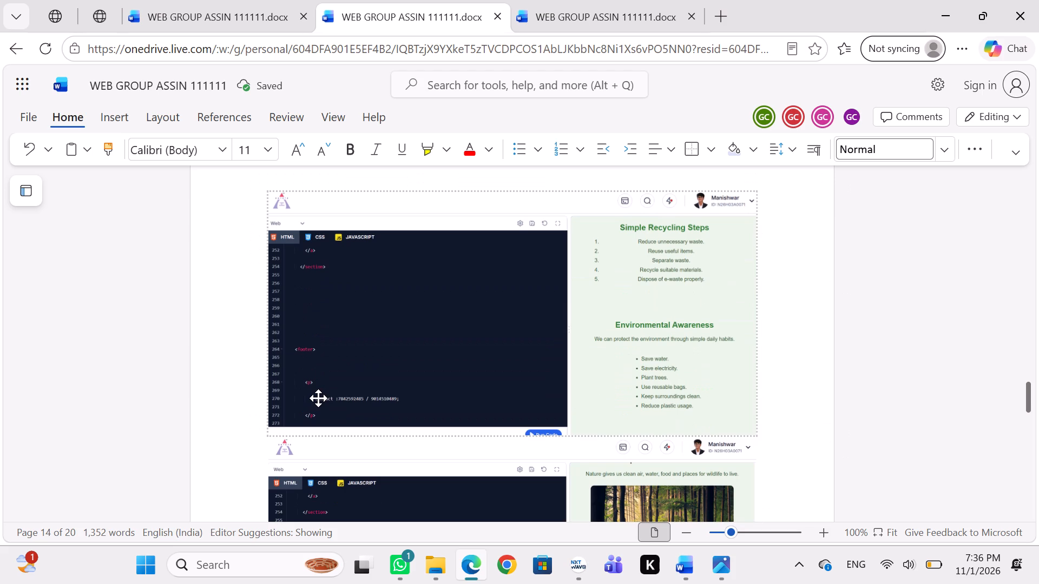
right_click(409, 343)
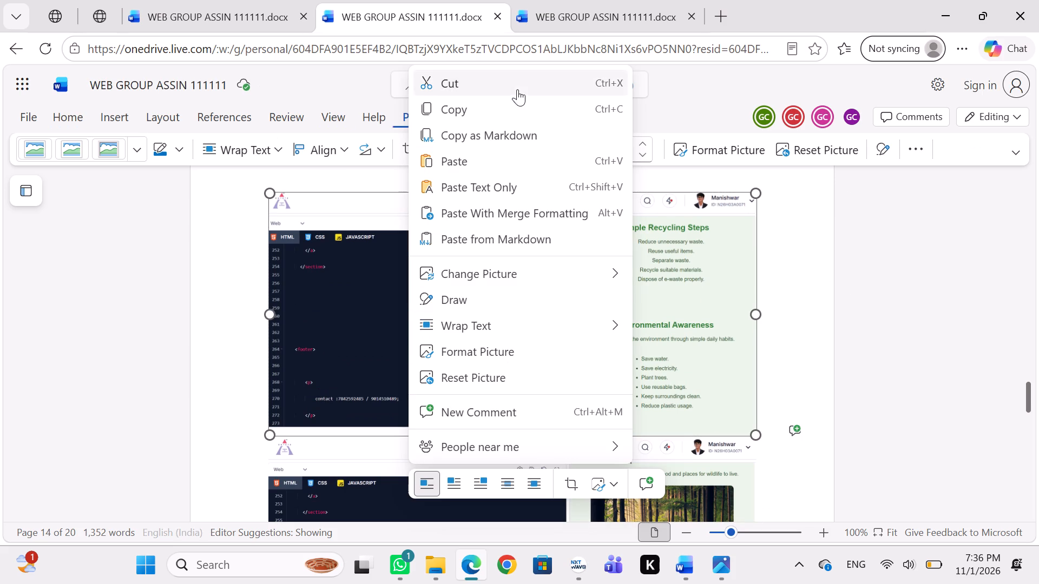
left_click(499, 83)
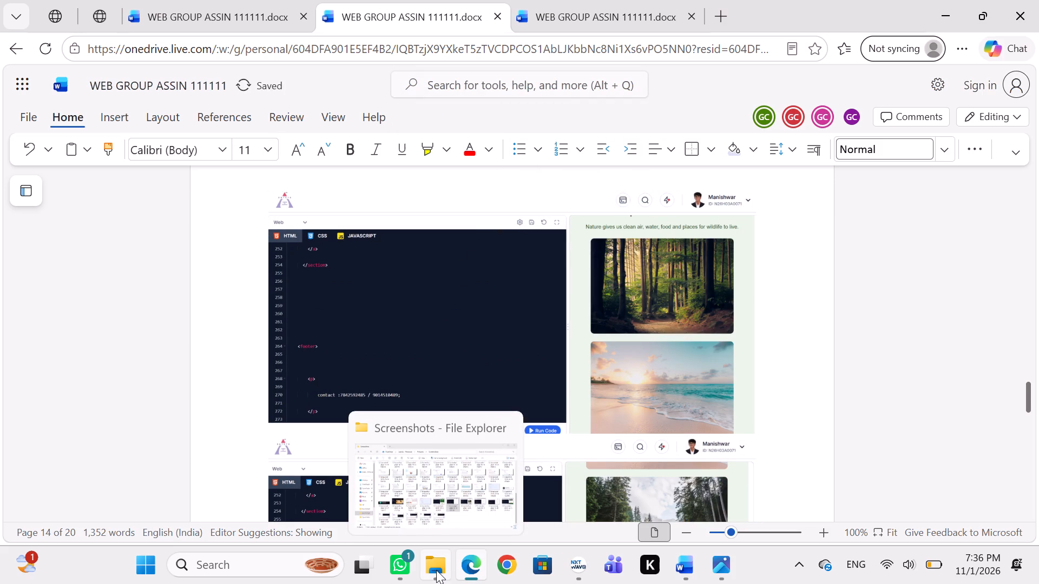
left_click(439, 494)
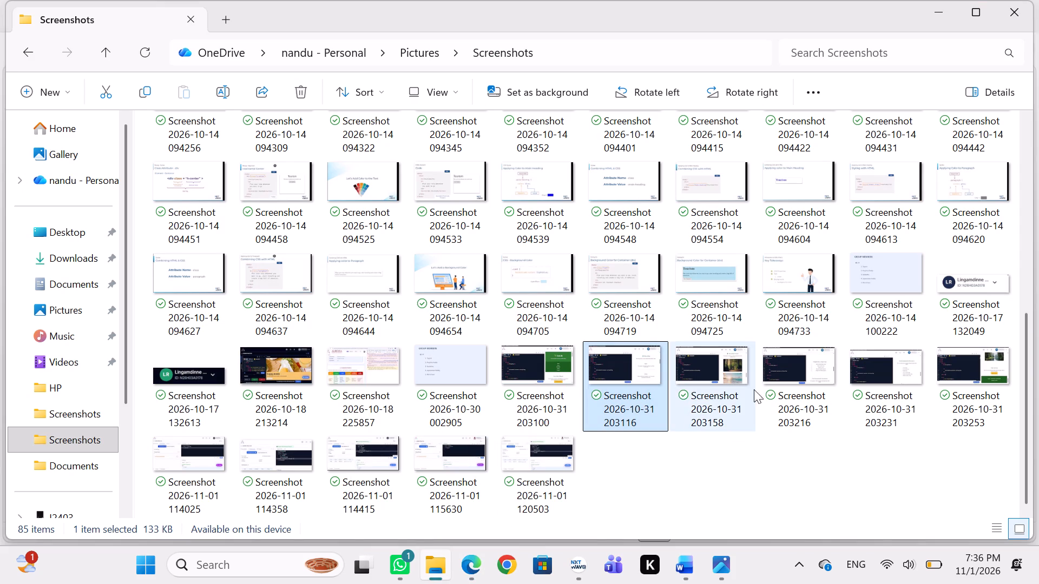
right_click(791, 379)
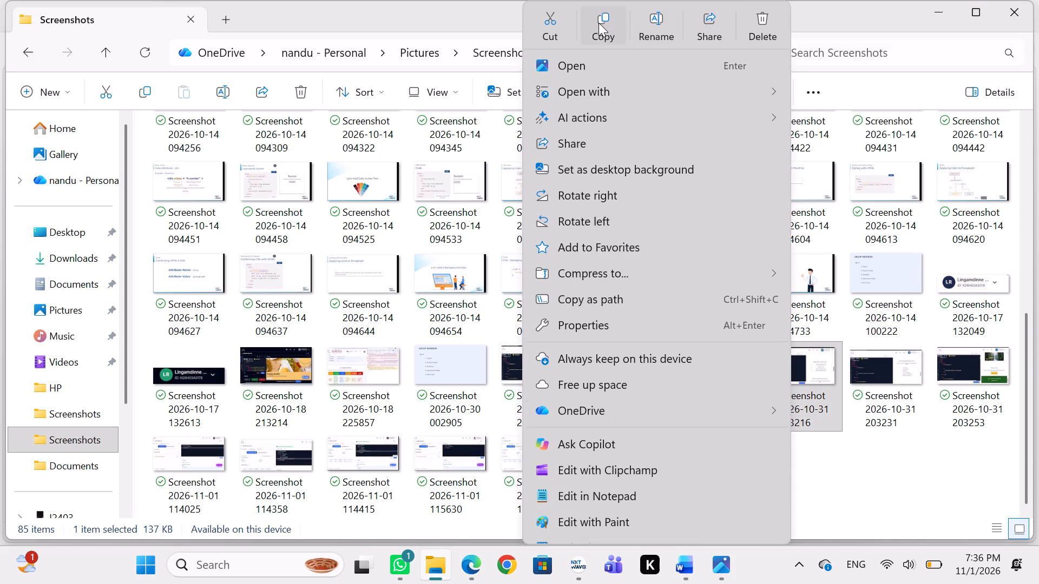
left_click(599, 23)
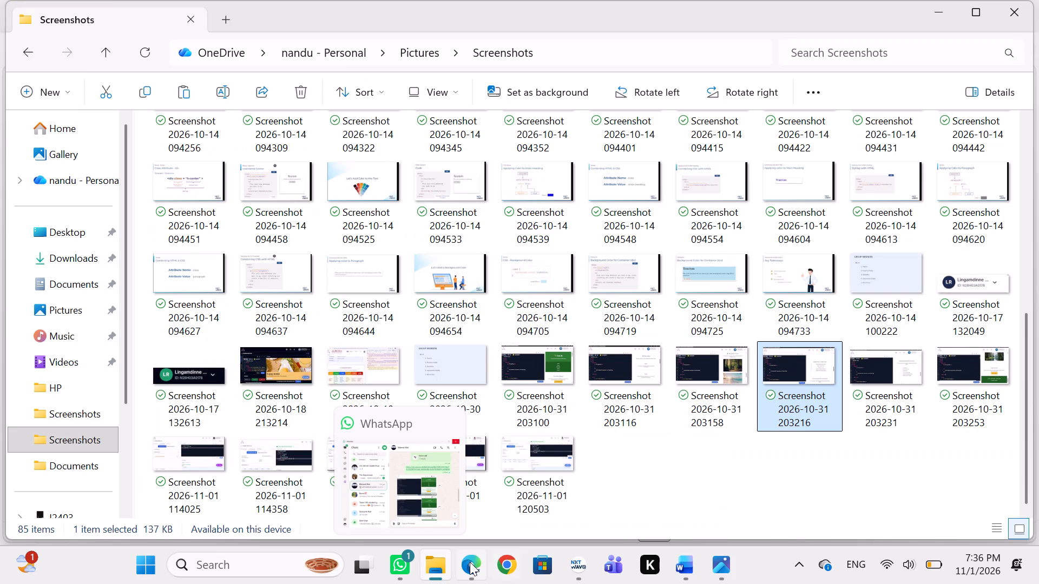
left_click(472, 487)
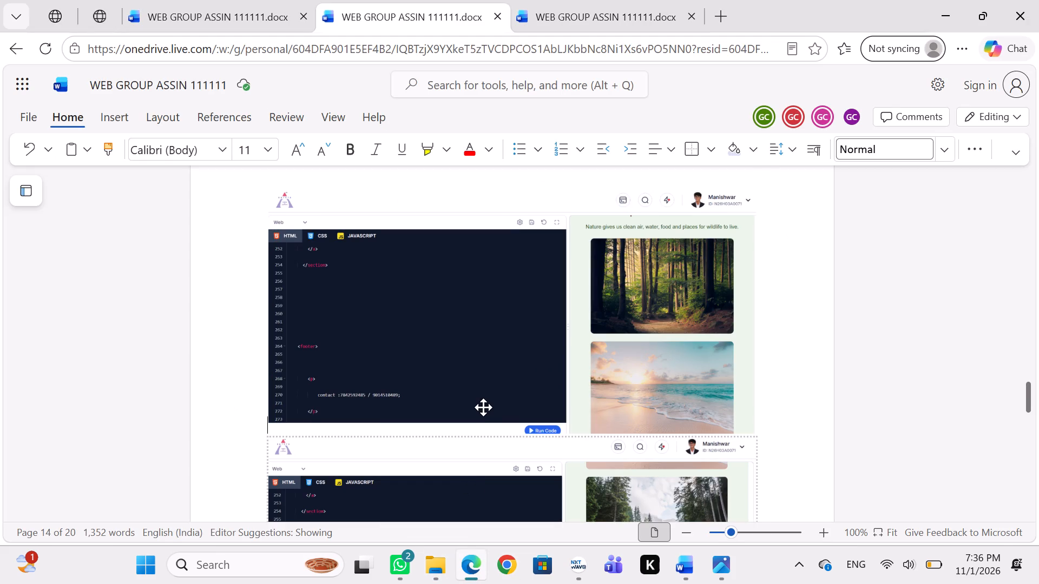
scroll(483, 407, "up", 5)
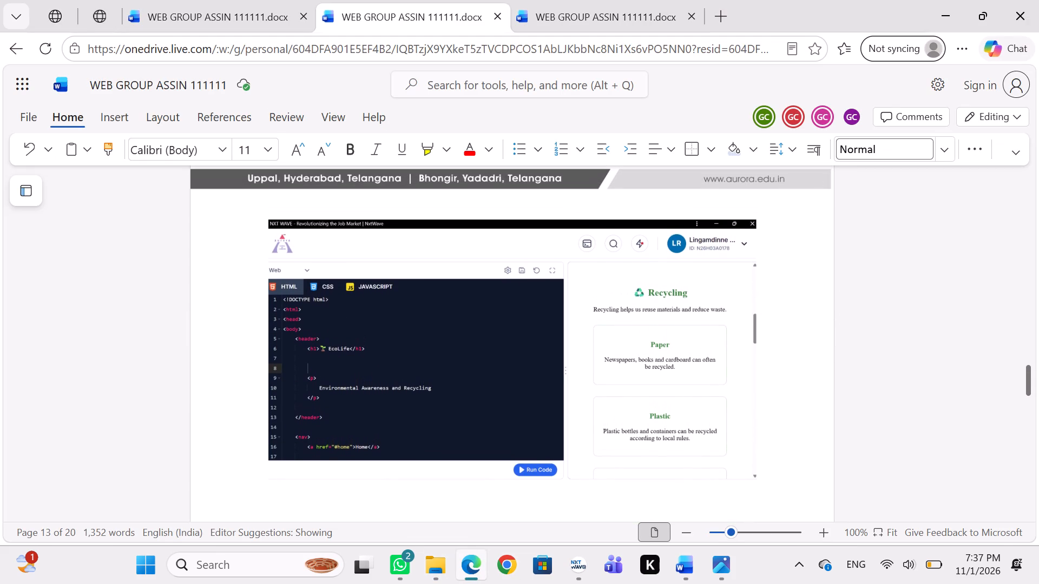
scroll(483, 407, "down", 1)
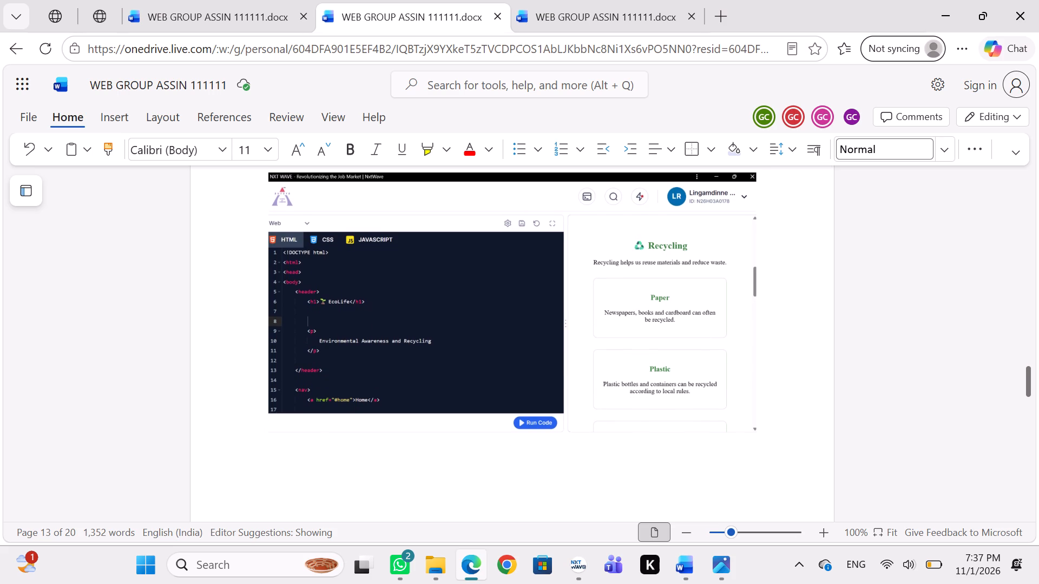
left_click(785, 430)
left_click(769, 435)
key("ctrl+v")
Cut the three old screenshots with the forest and Take Action previews from page 14.
scroll(720, 449, "down", 2)
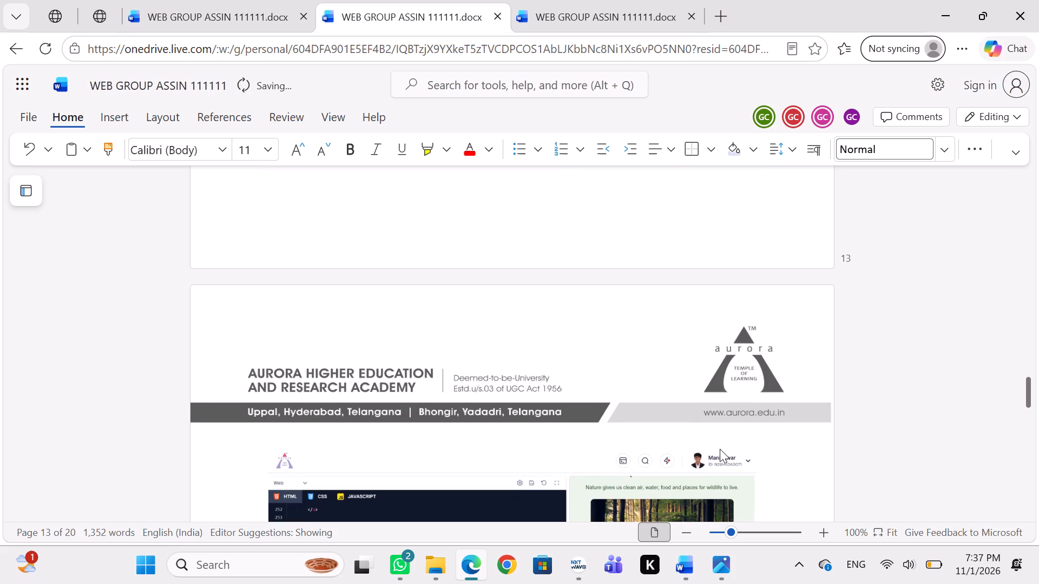
right_click(609, 500)
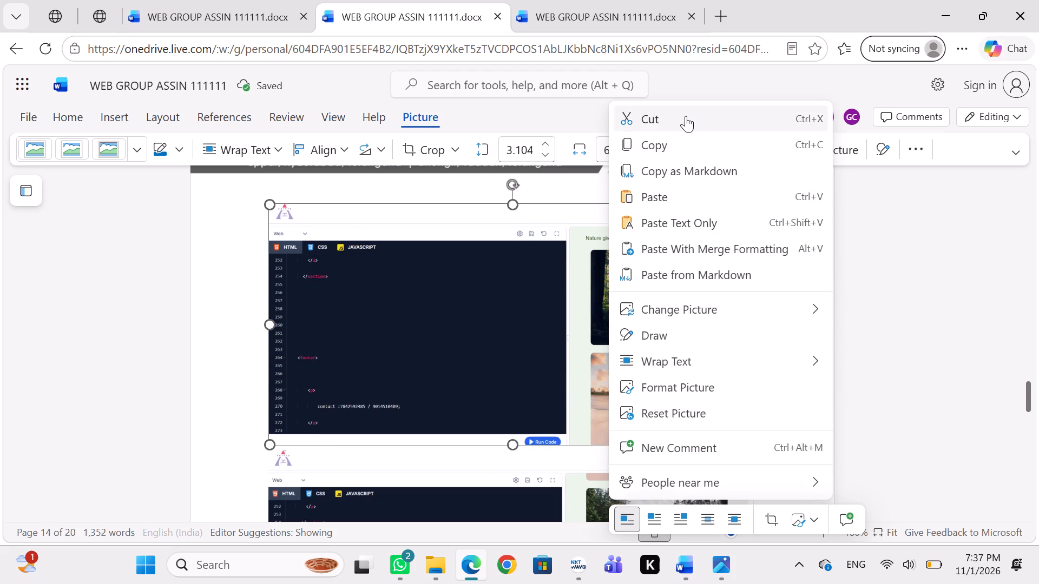
left_click(685, 116)
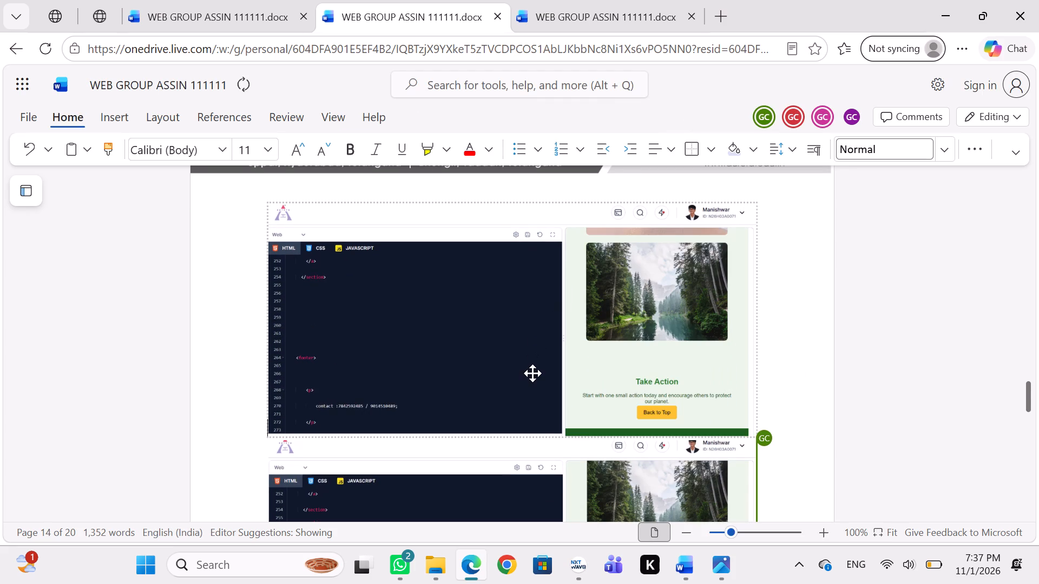
right_click(532, 373)
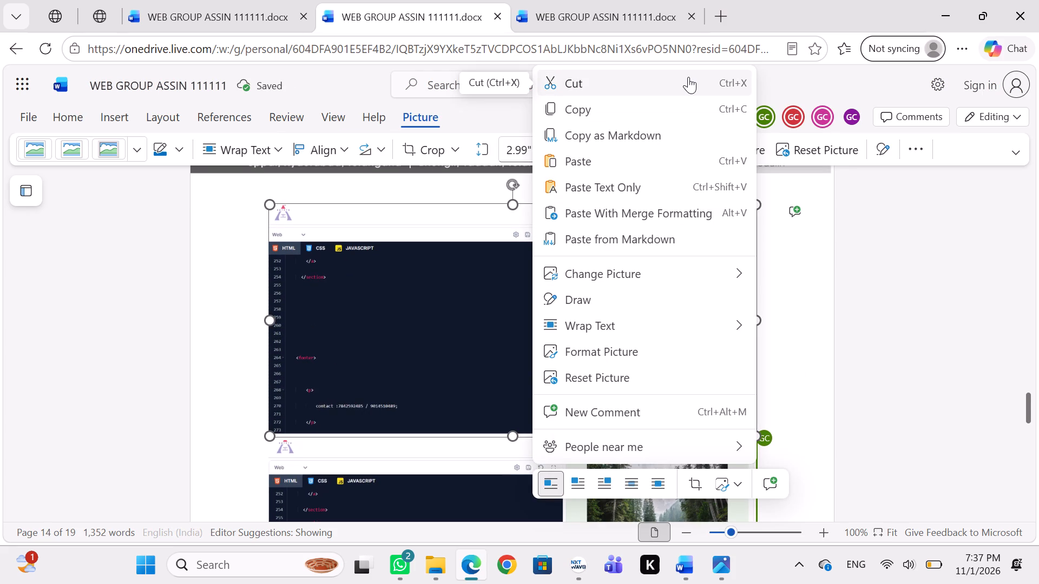
left_click(688, 77)
right_click(543, 338)
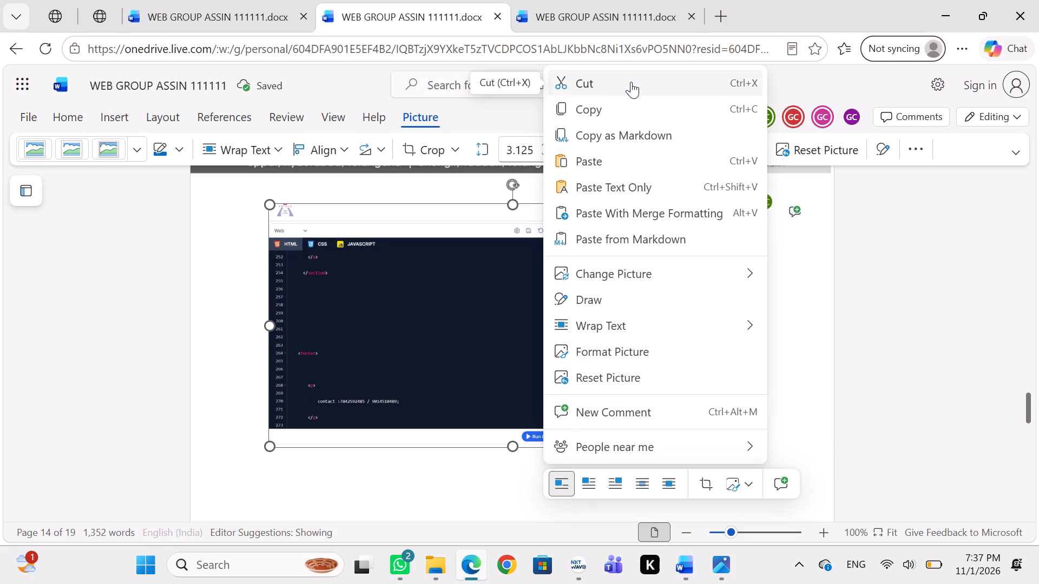
left_click(631, 82)
scroll(442, 297, "up", 1)
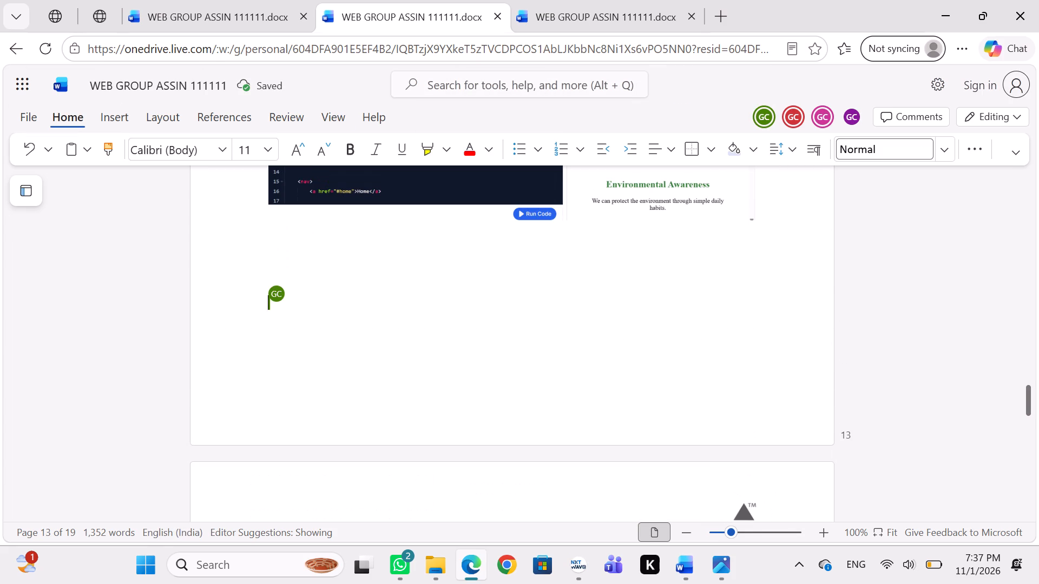
left_click(279, 269)
left_click(294, 309)
key("BackSpace")
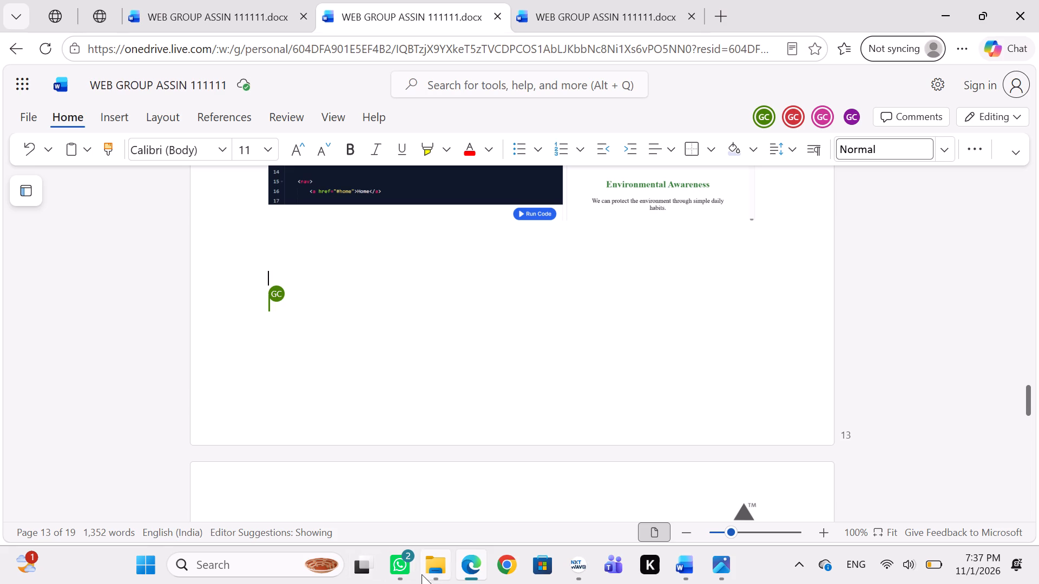
left_click(452, 473)
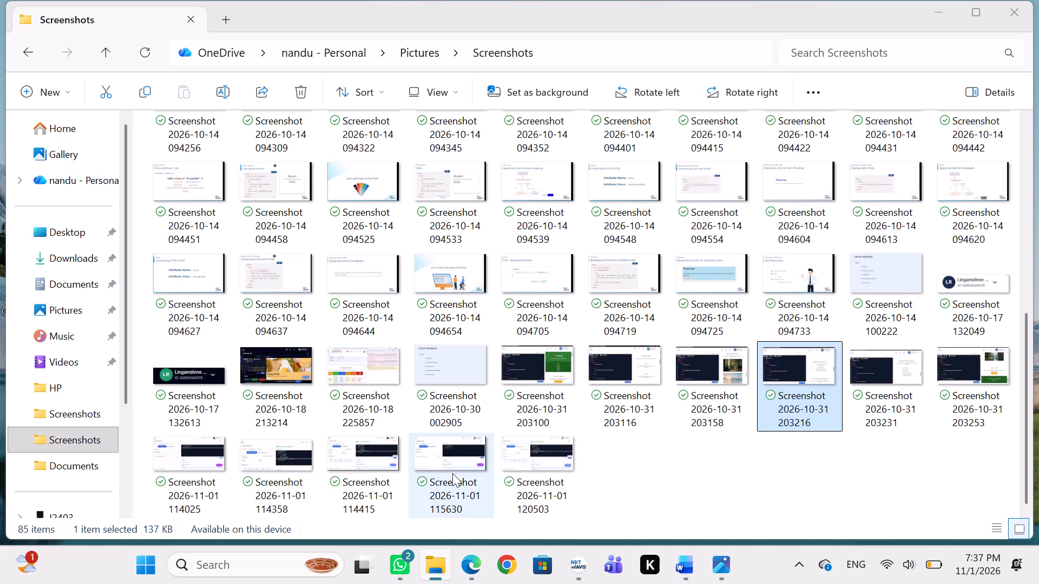
right_click(883, 371)
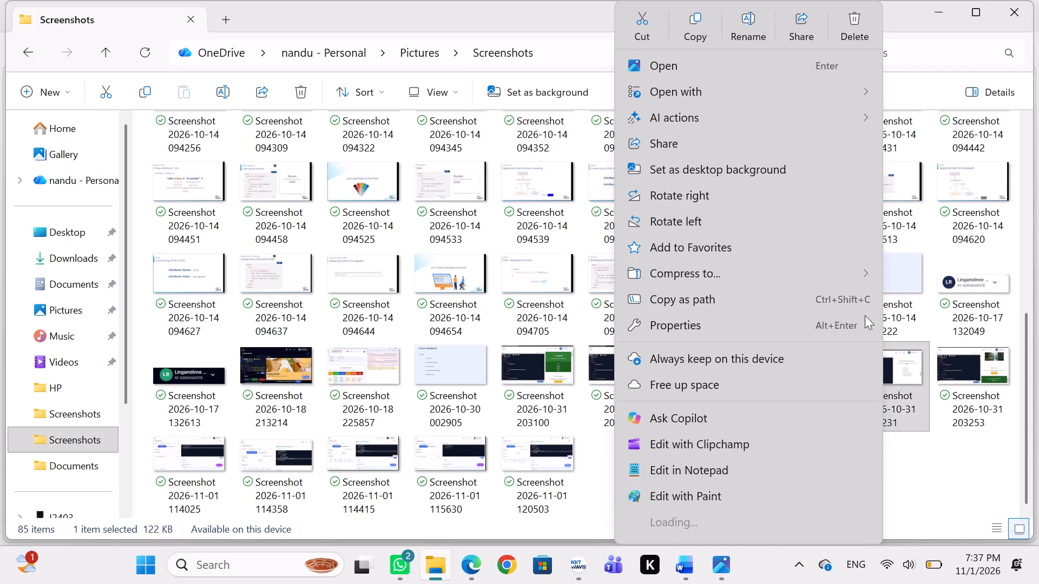
left_click(698, 15)
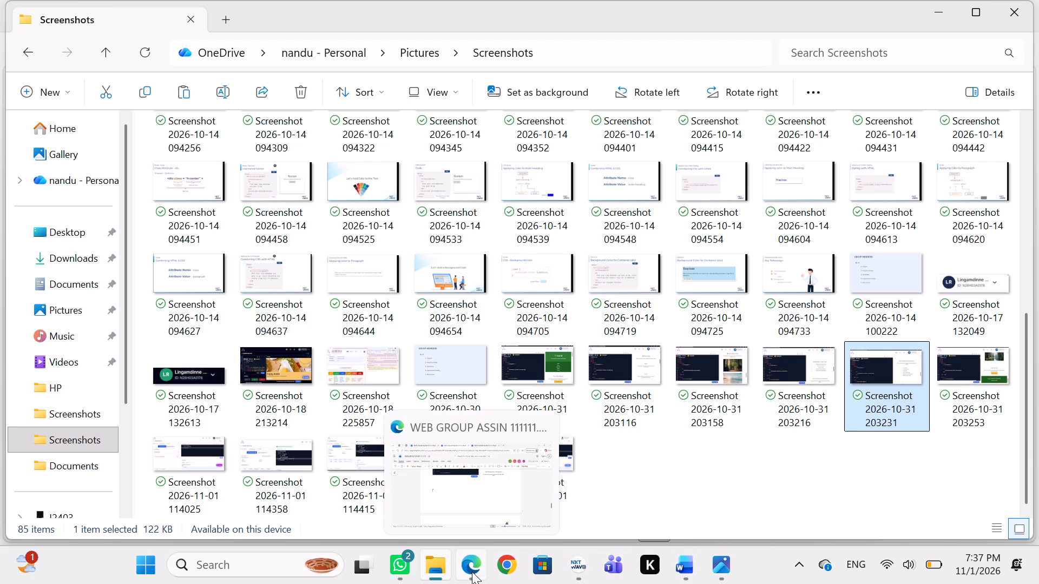
left_click(471, 482)
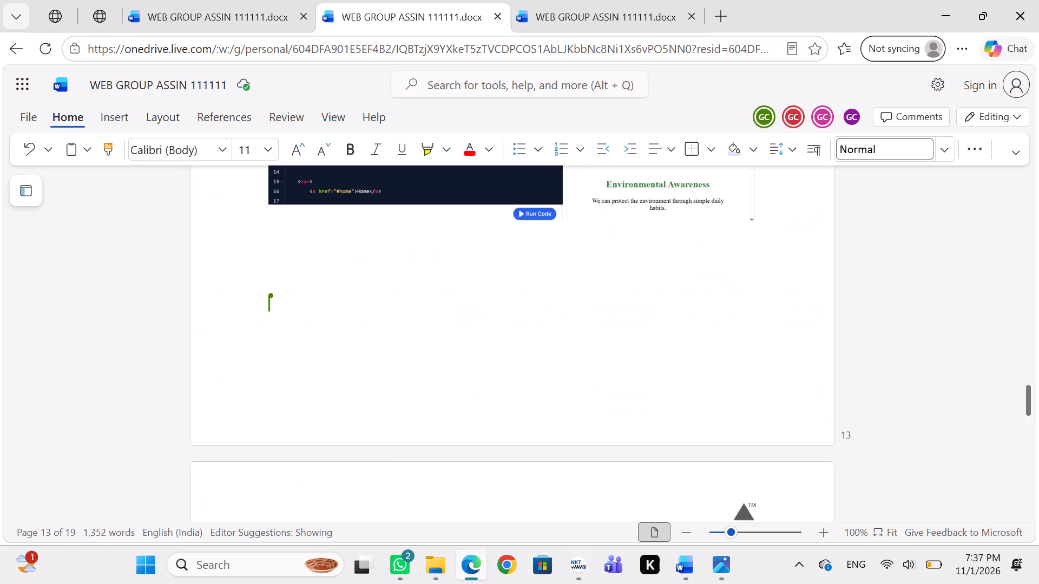
key("ctrl+v")
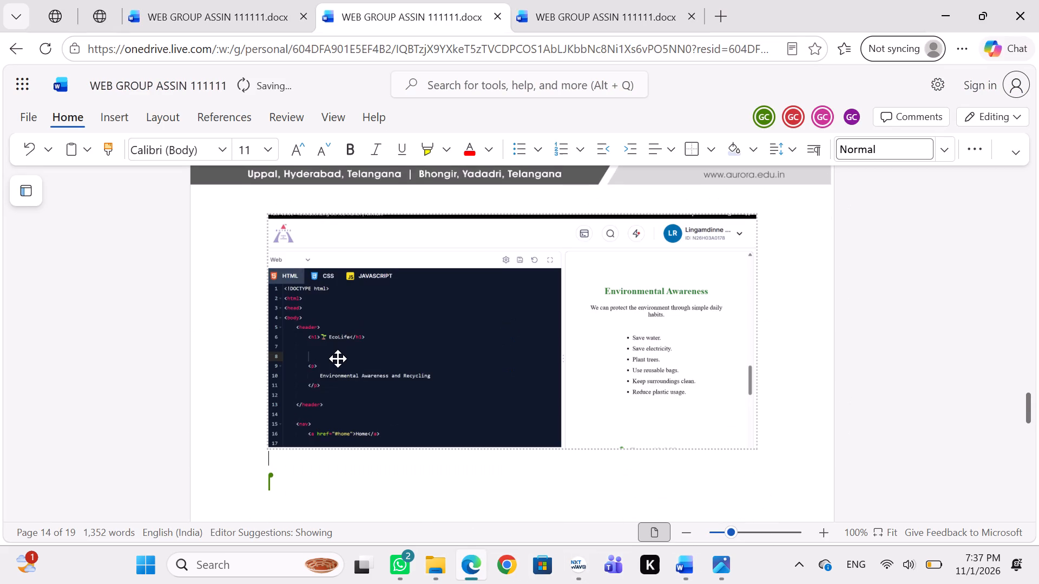
scroll(338, 359, "down", 1)
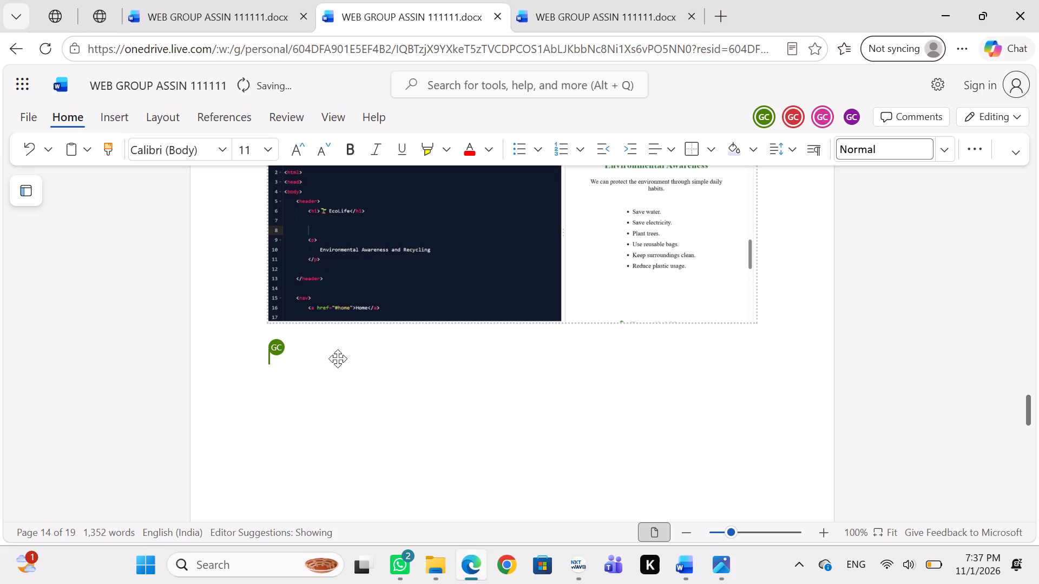
key("space")
scroll(338, 359, "down", 4)
scroll(338, 359, "up", 1)
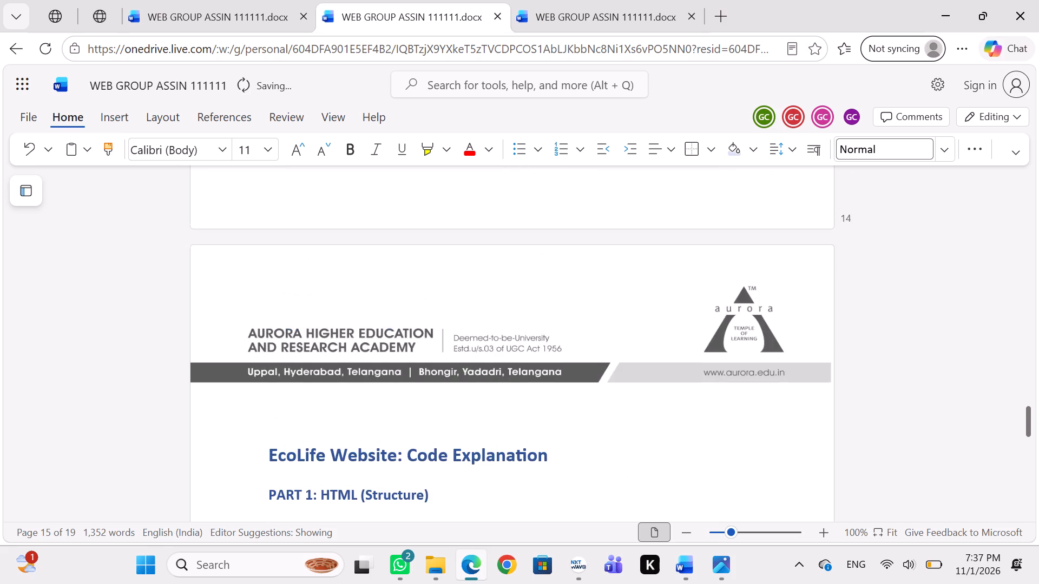
scroll(338, 359, "up", 1)
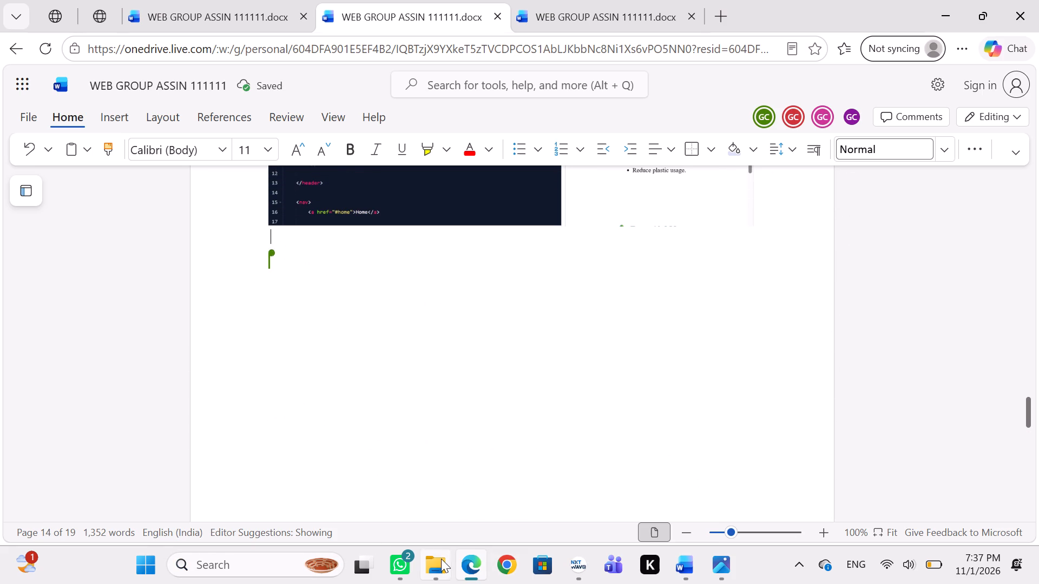
left_click(439, 517)
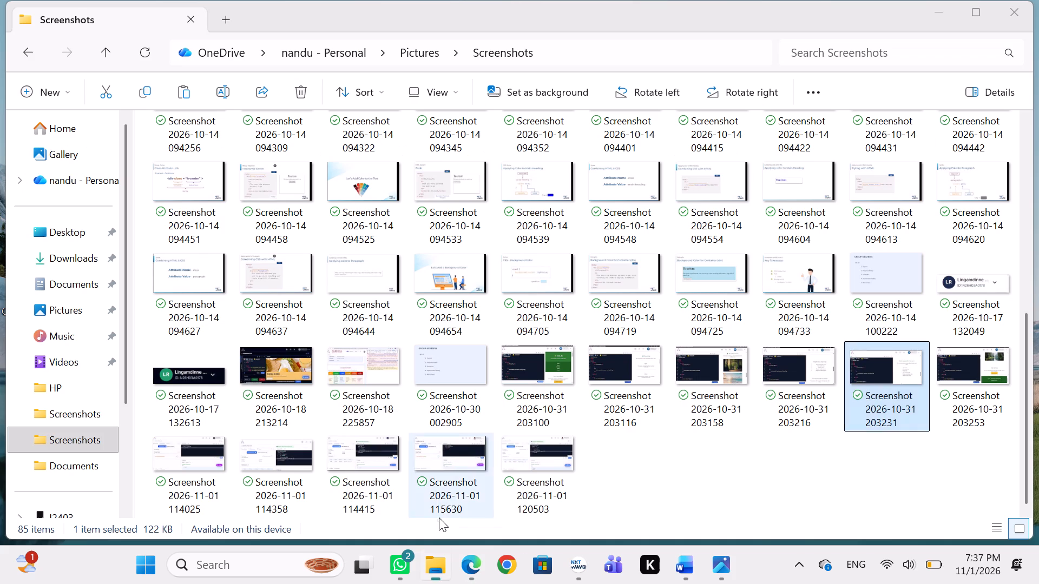
right_click(688, 391)
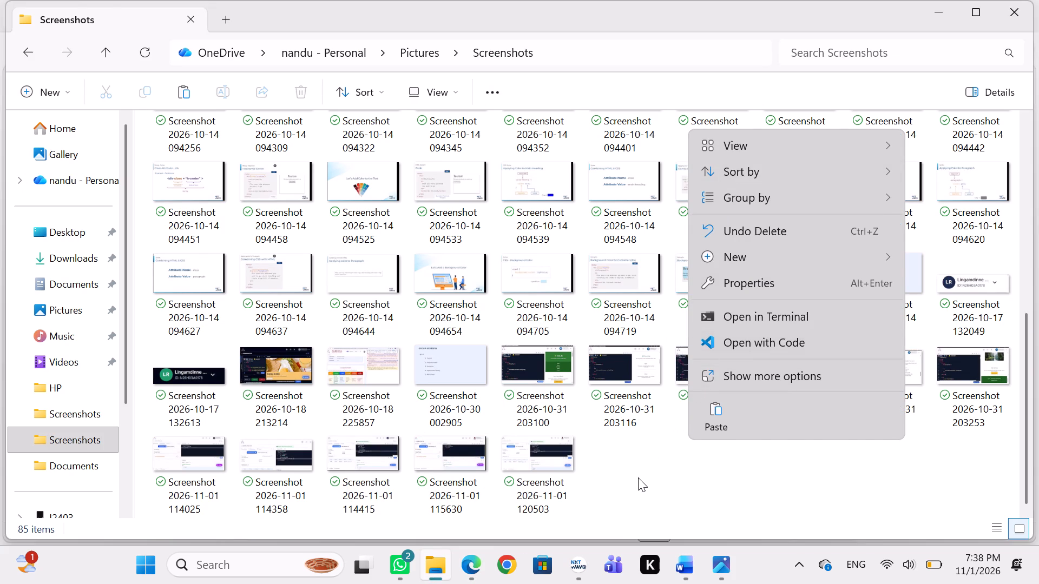
left_click(638, 477)
right_click(718, 375)
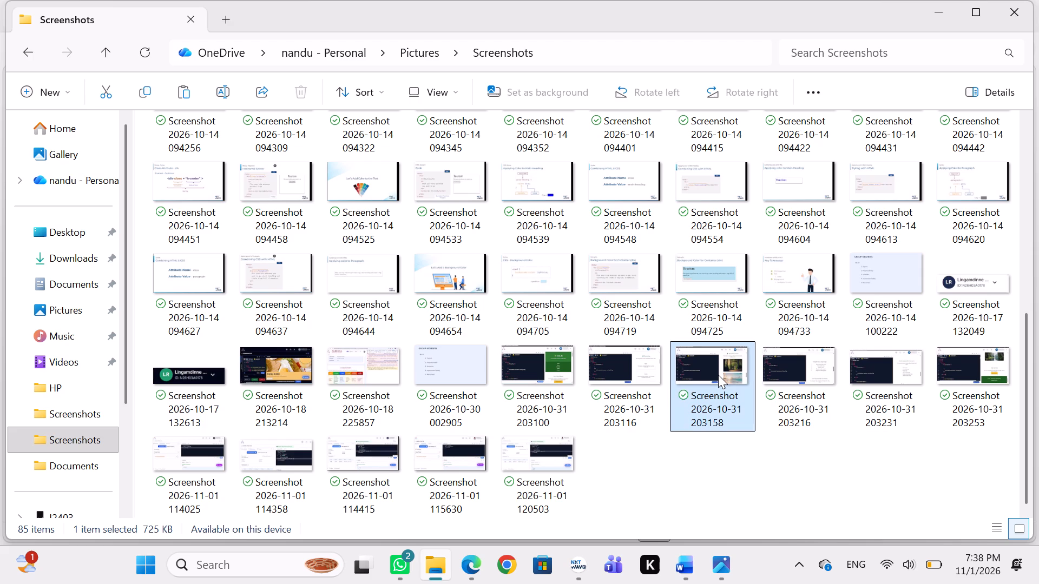
left_click(810, 21)
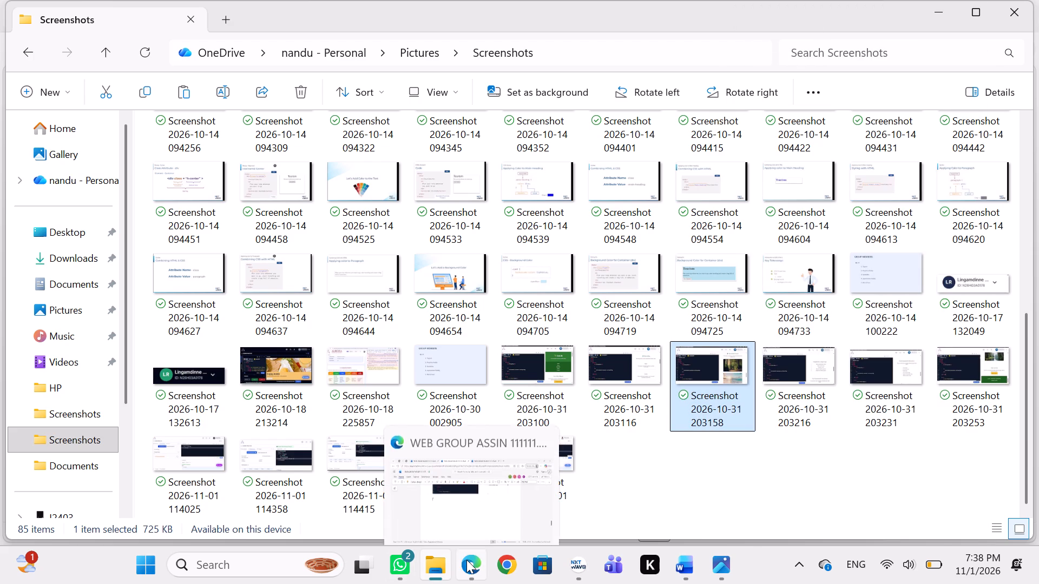
left_click(477, 509)
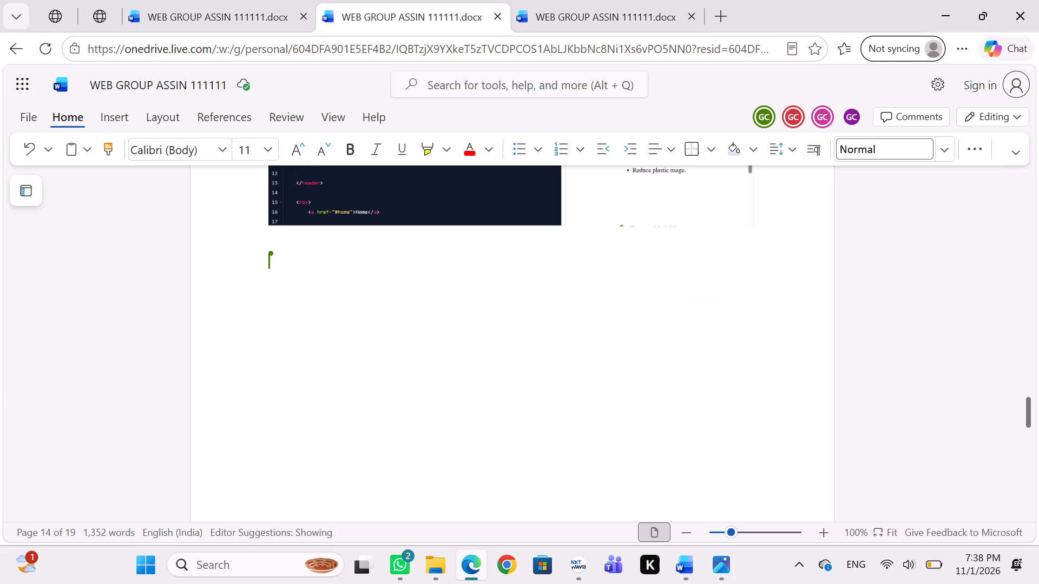
key("ctrl+v")
scroll(399, 443, "down", 1)
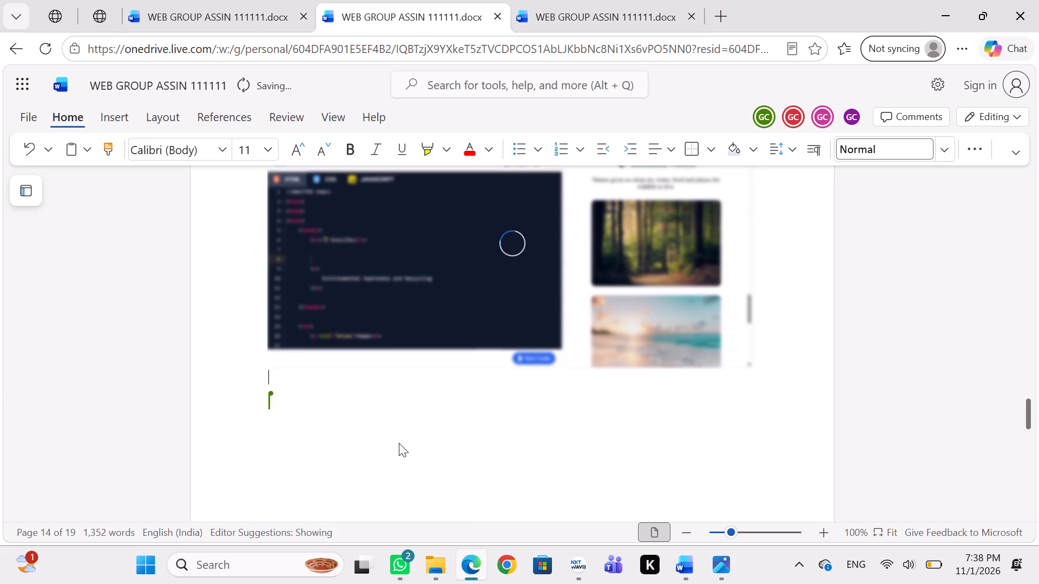
scroll(399, 443, "down", 3)
scroll(399, 443, "up", 1)
scroll(399, 443, "down", 1)
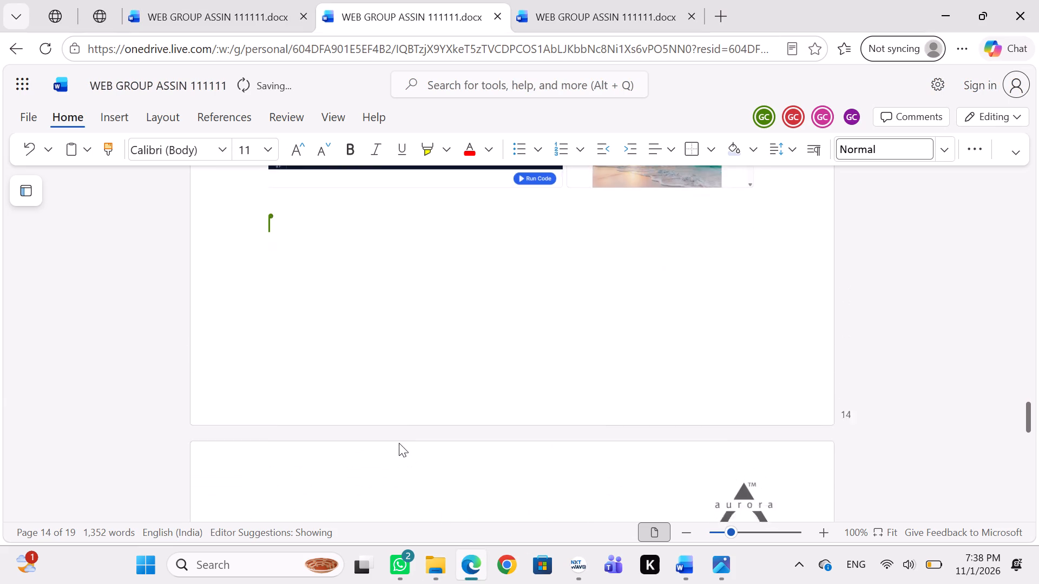
scroll(399, 443, "down", 3)
scroll(399, 443, "up", 1)
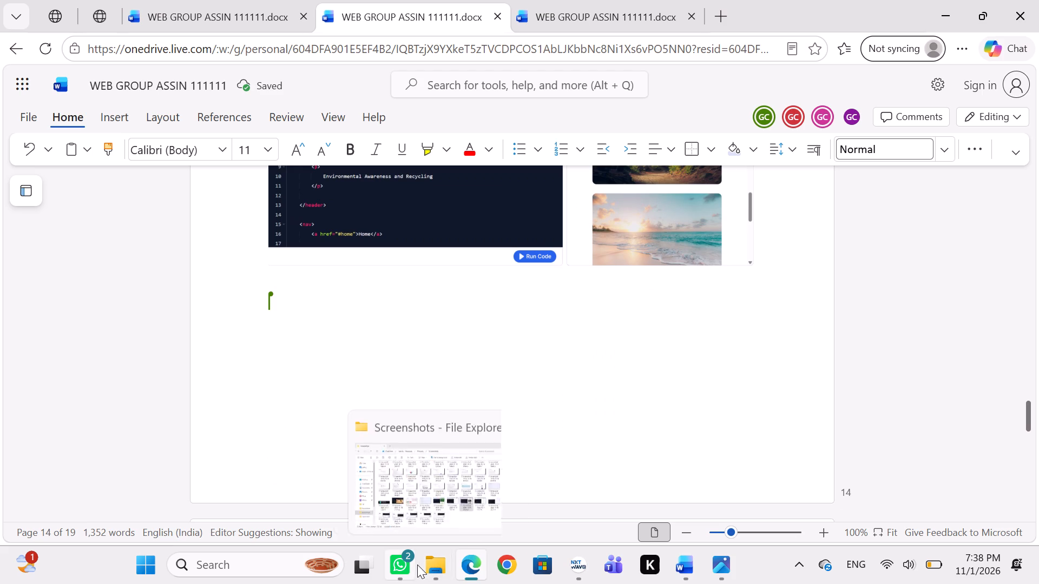
left_click(464, 495)
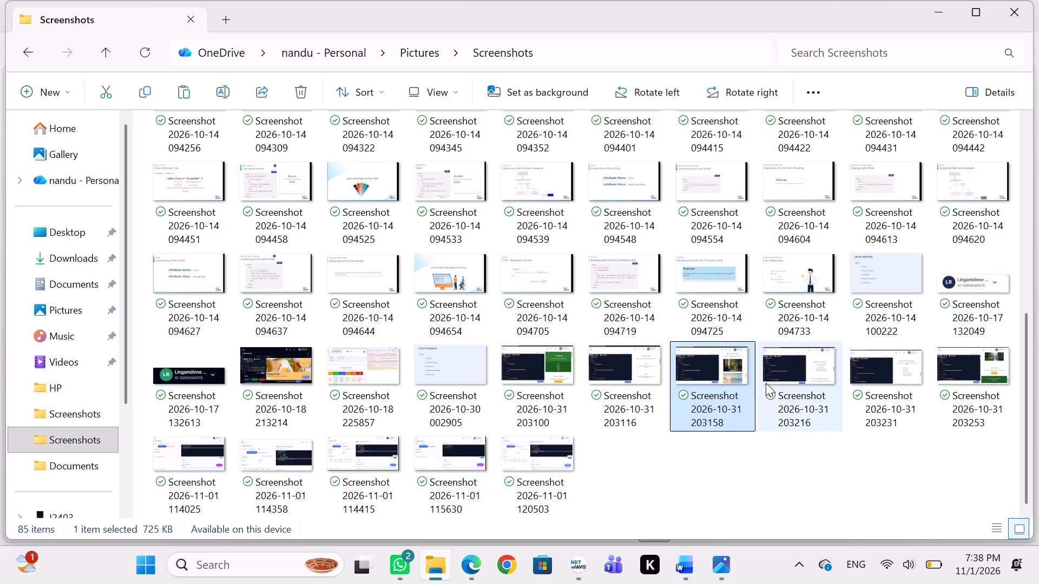
right_click(995, 365)
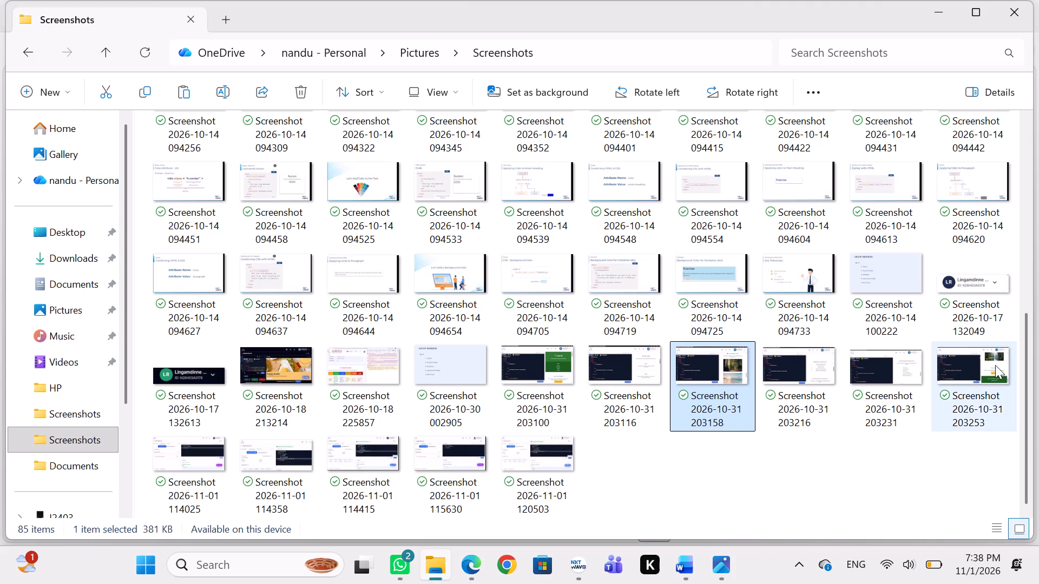
left_click(810, 23)
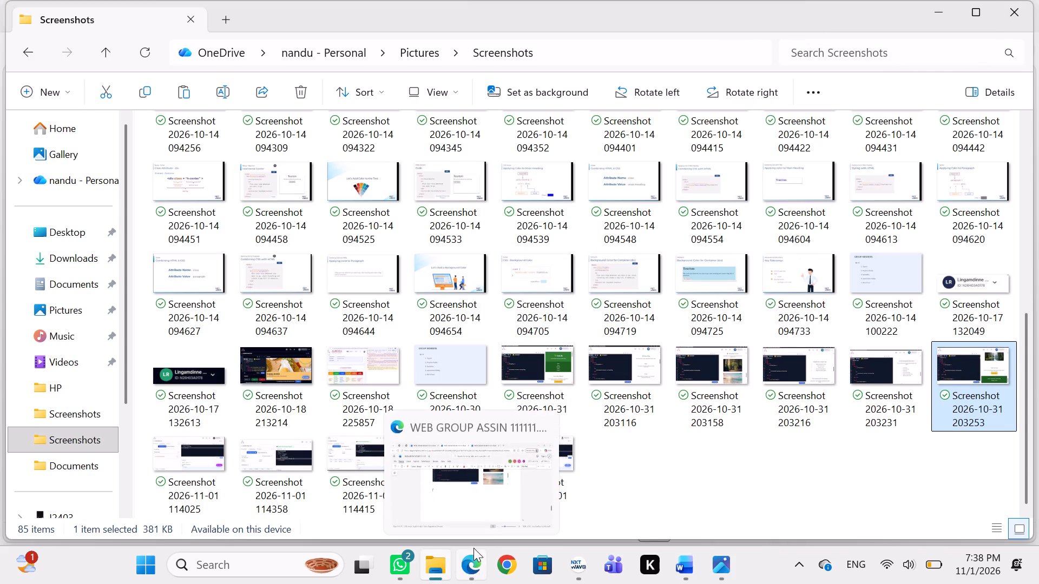
left_click(480, 506)
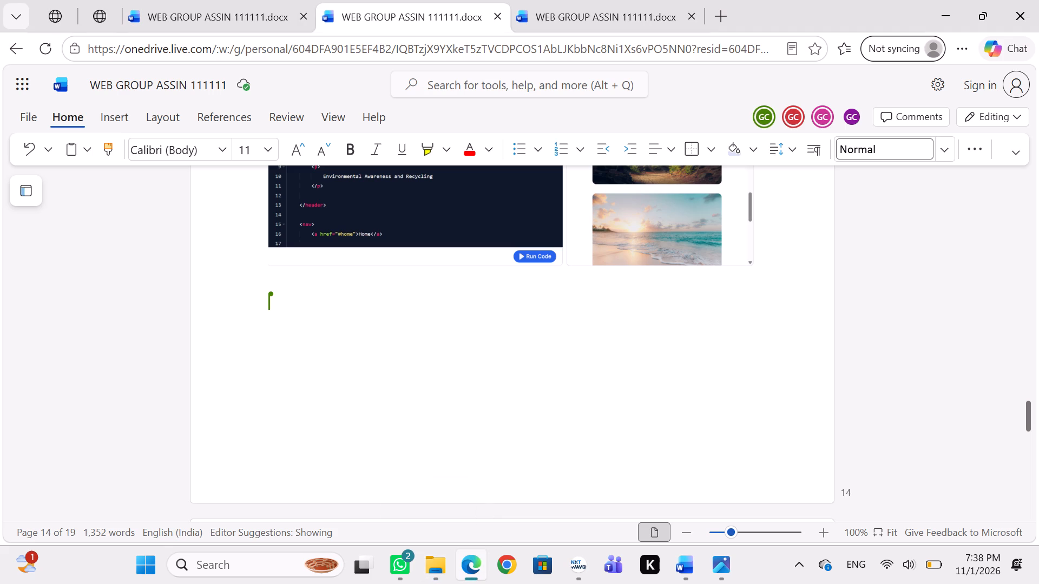
key("ctrl+v")
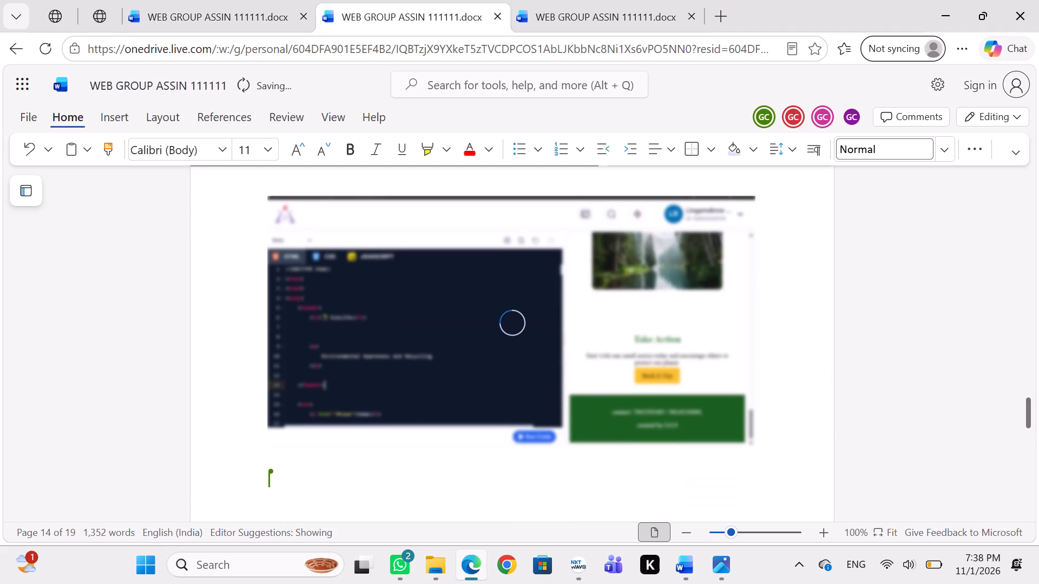
Check the pages from the pasted Take Action screenshot to the EcoLife Website: Code Explanation heading.
scroll(480, 506, "down", 2)
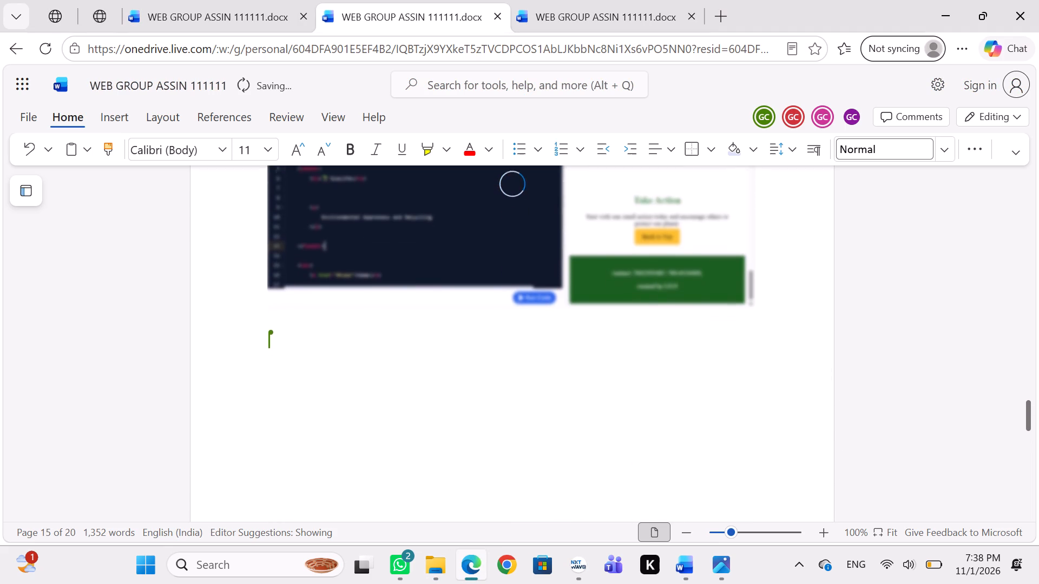
scroll(480, 506, "down", 2)
left_click(280, 385)
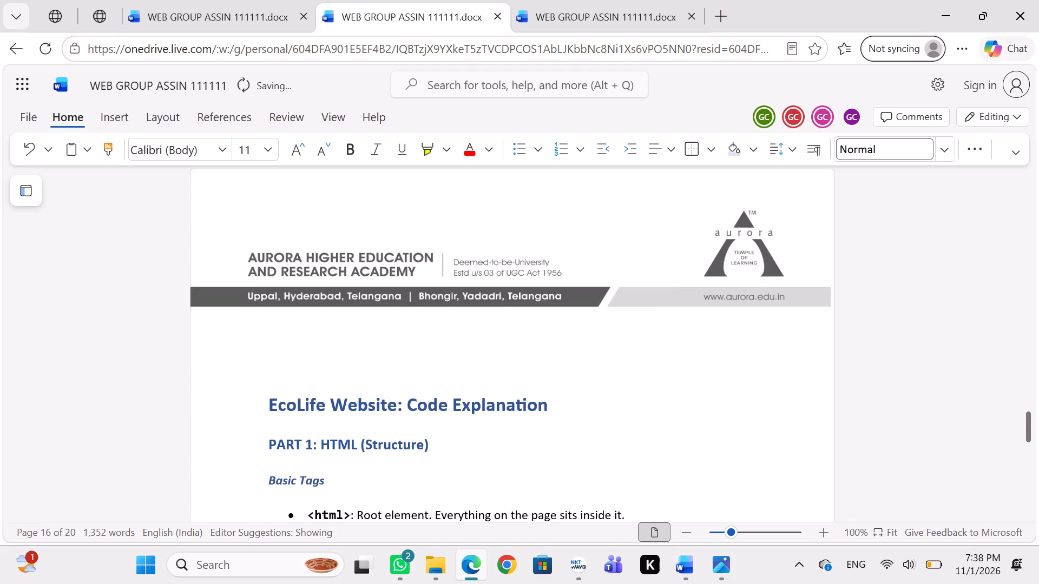
scroll(291, 258, "up", 3)
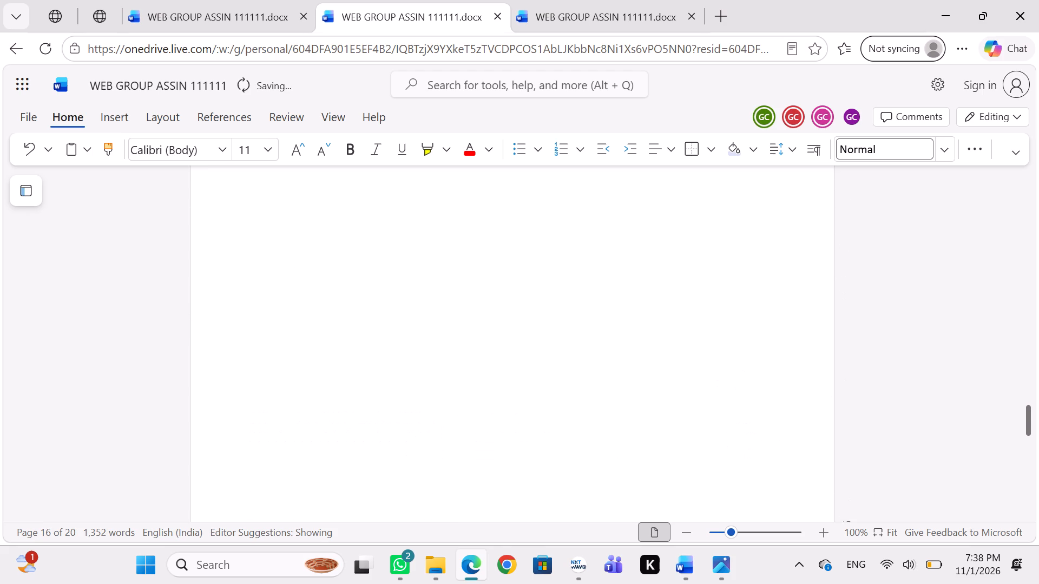
scroll(291, 258, "up", 1)
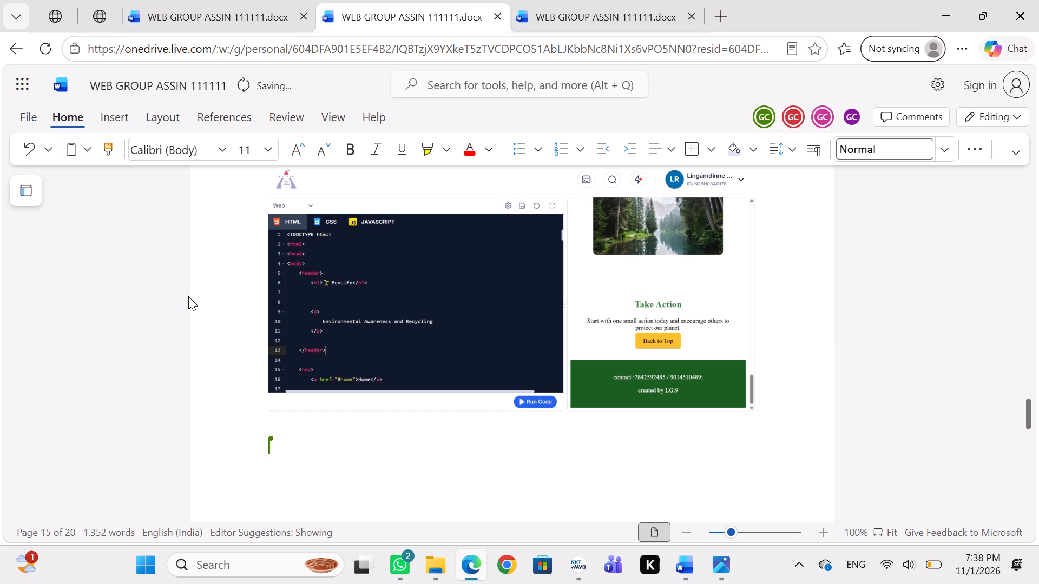
key("ctrl+shift+s")
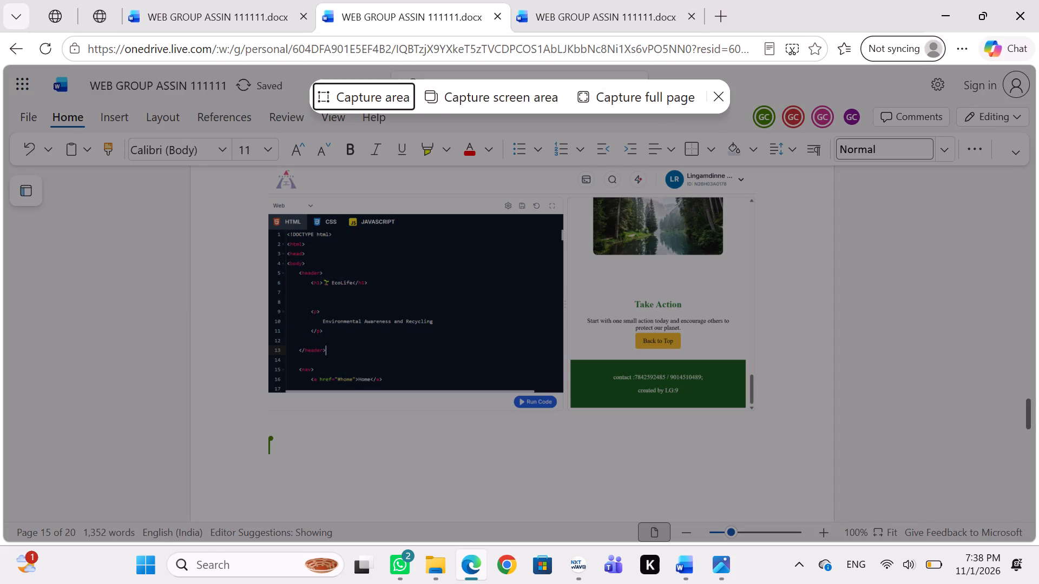
left_click(721, 96)
scroll(444, 404, "down", 1)
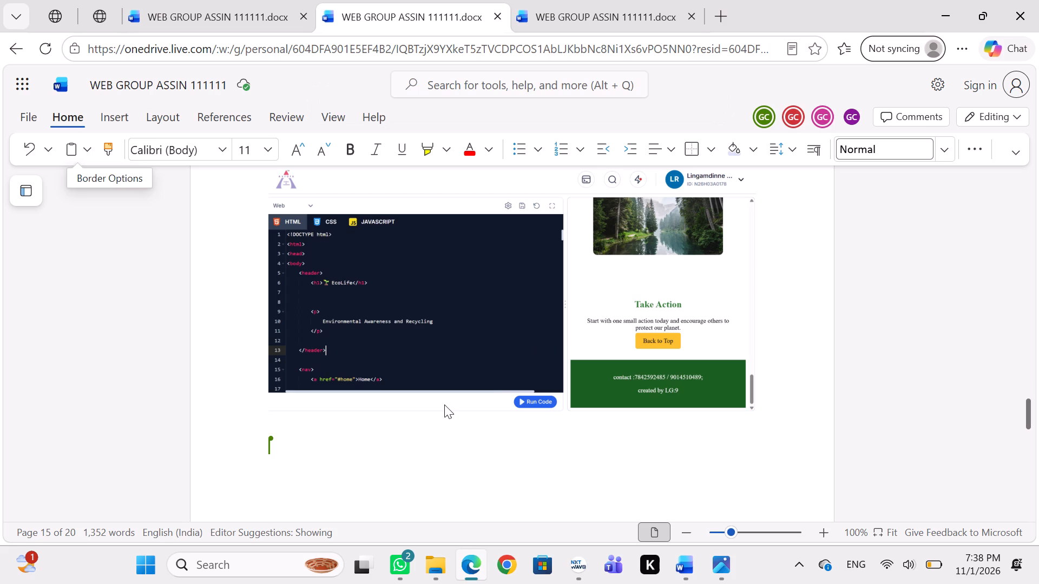
Open the print preview for the WEB GROUP ASSIN 111111 document.
scroll(444, 404, "down", 1)
scroll(444, 404, "up", 1)
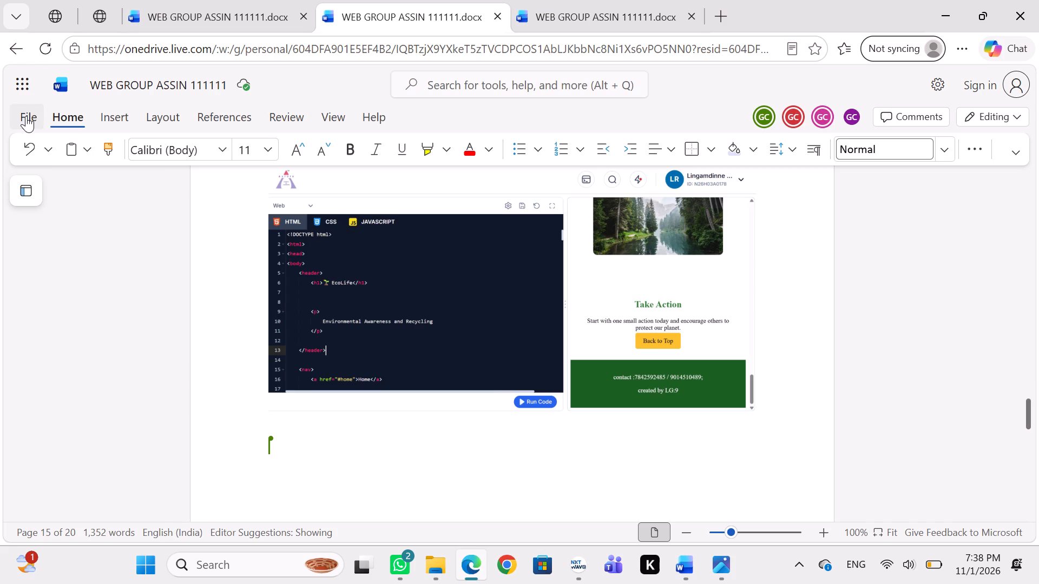
left_click(25, 115)
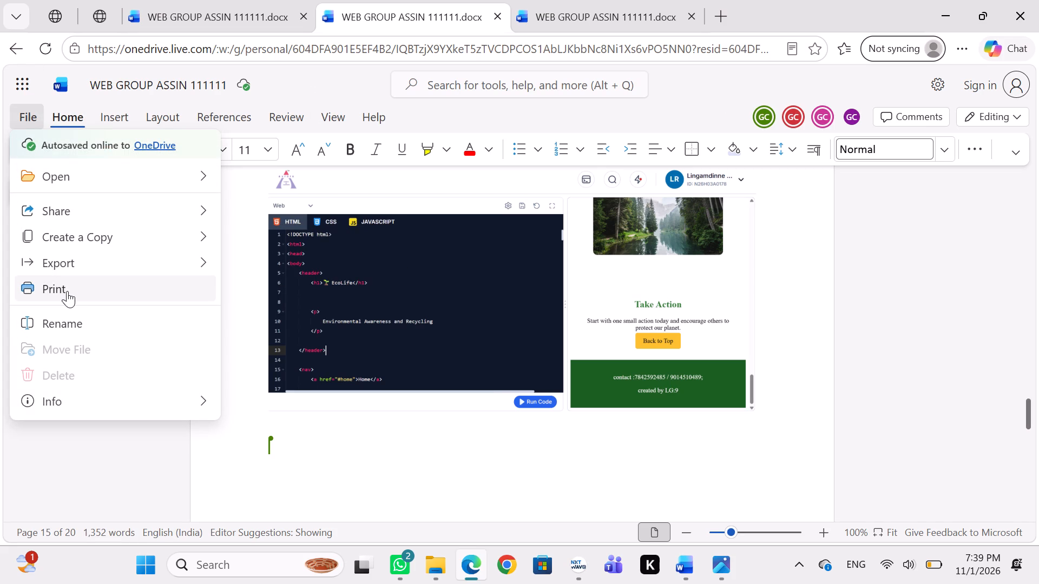
left_click(67, 291)
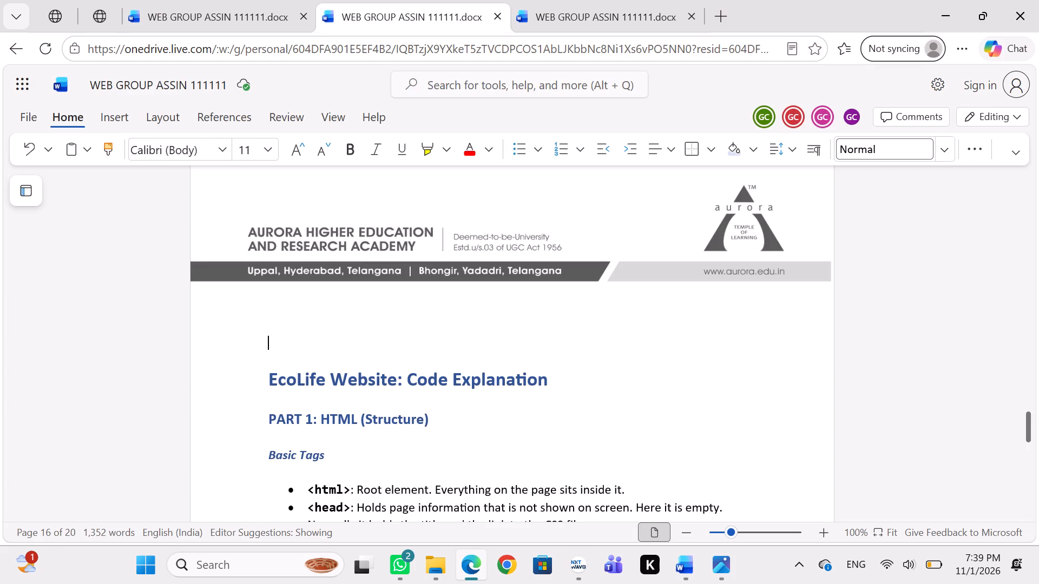
left_click(22, 116)
left_click(121, 281)
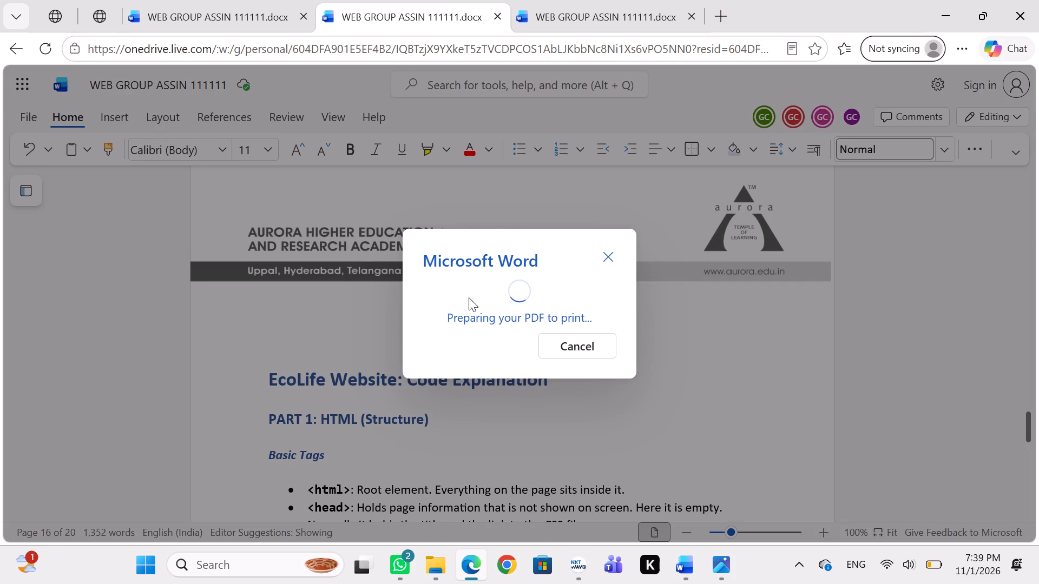
scroll(460, 297, "down", 4)
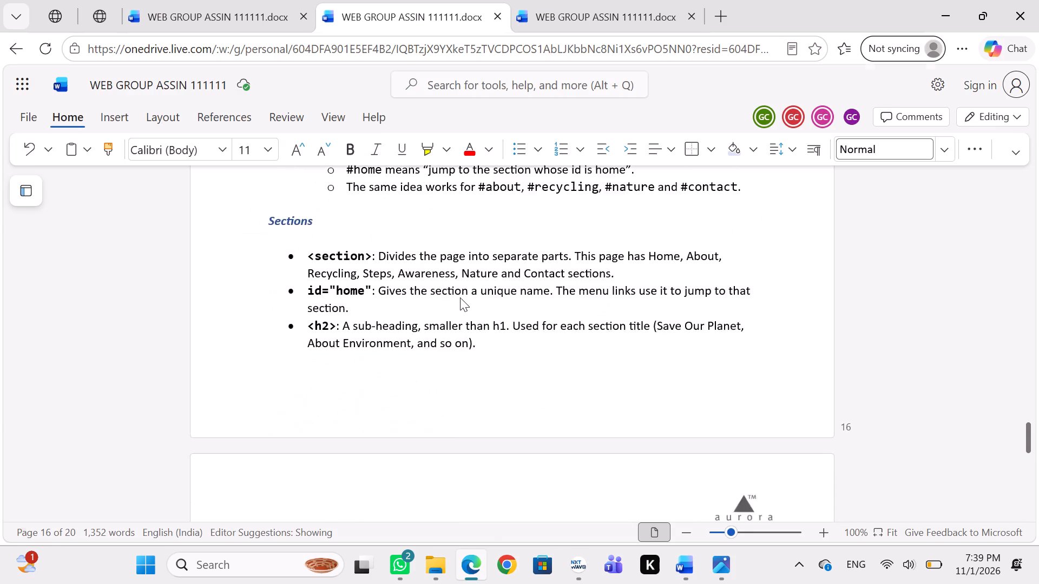
scroll(460, 297, "down", 2)
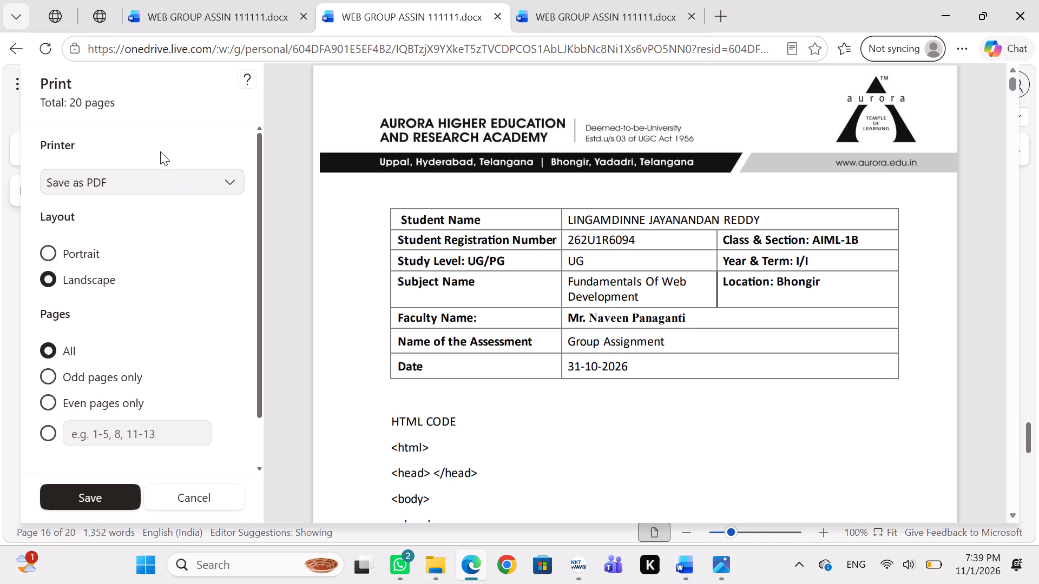
Choose Save as PDF as the printer and save the whole document as a PDF in landscape layout.
left_click(216, 175)
left_click(148, 210)
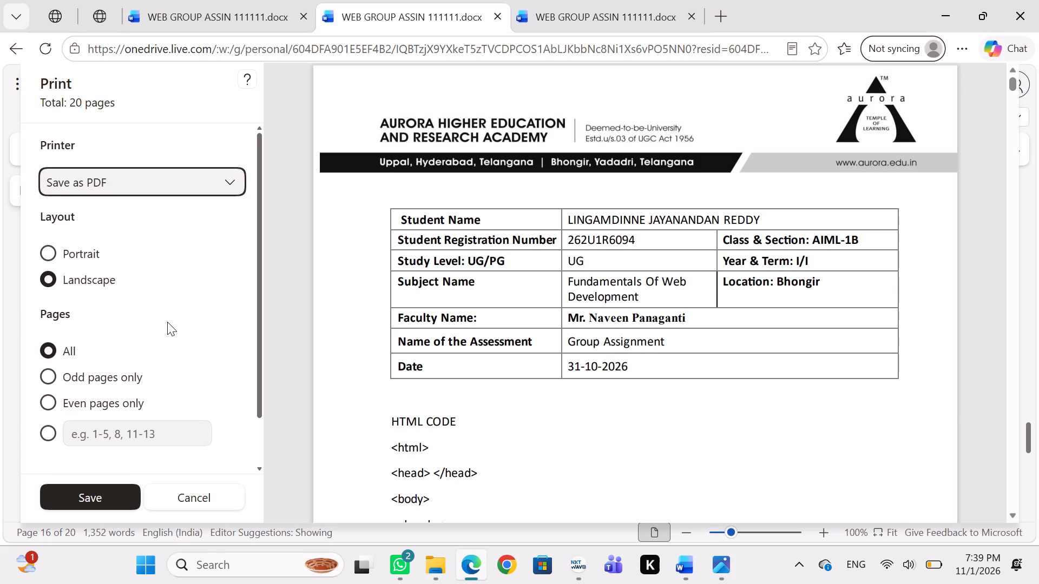
scroll(167, 322, "down", 2)
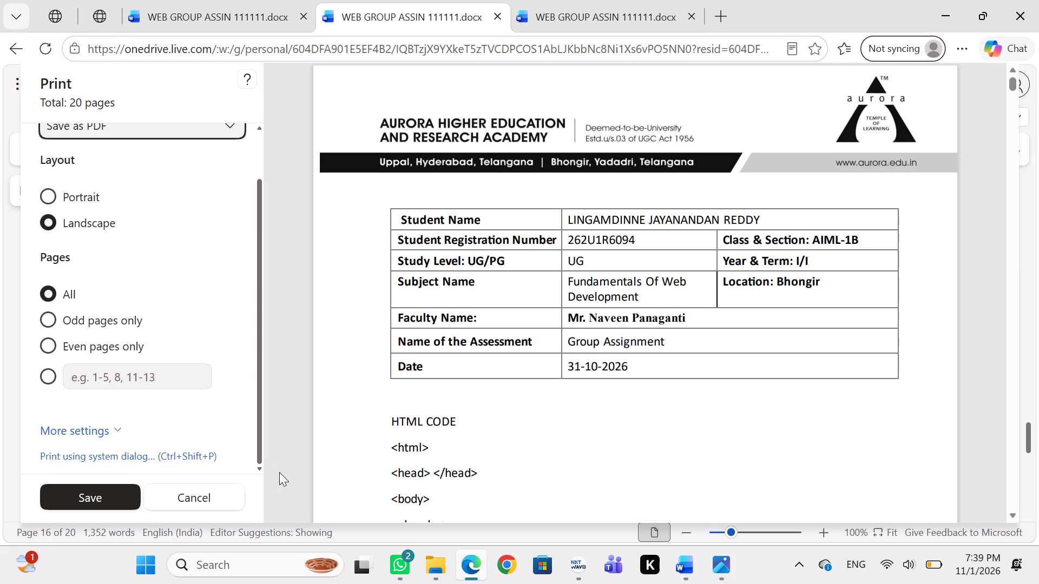
key("shift+asterisk")
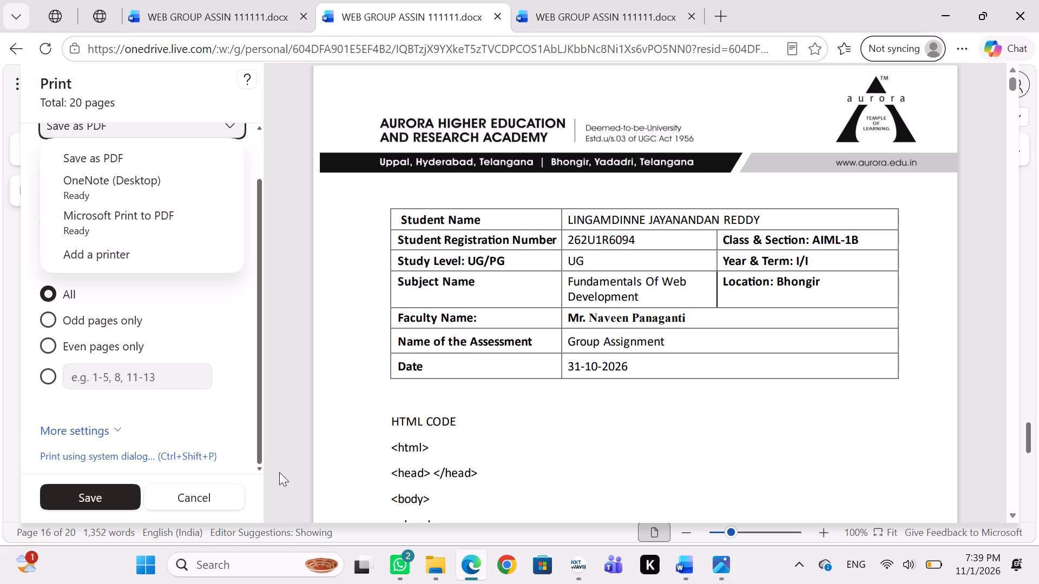
left_click(125, 151)
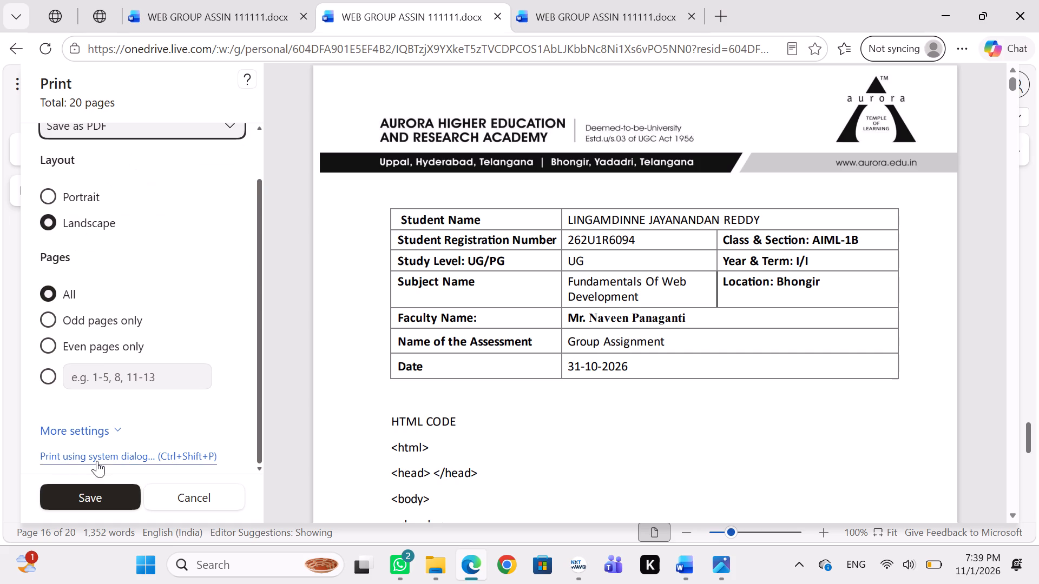
Save the PDF of the whole document to the Downloads folder, replacing the suggested file name with the student's name in capitals.
left_click(89, 492)
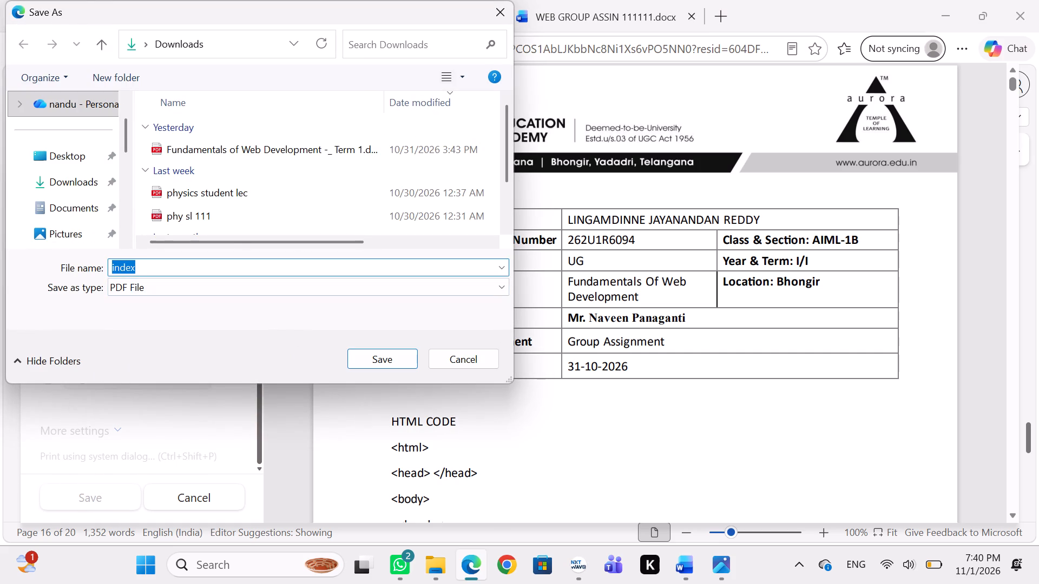
left_click(225, 267)
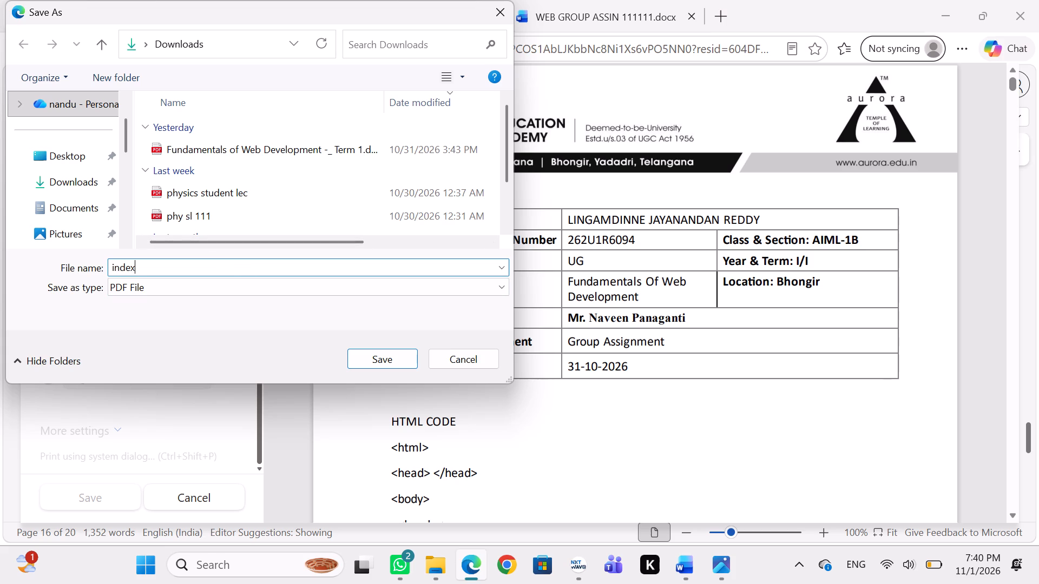
key("BackSpace")
key("BackSpace")
key("BackSpace")
key("BackSpace")
key("BackSpace")
key("BackSpace")
key("BackSpace")
key("BackSpace")
key("BackSpace")
key("BackSpace")
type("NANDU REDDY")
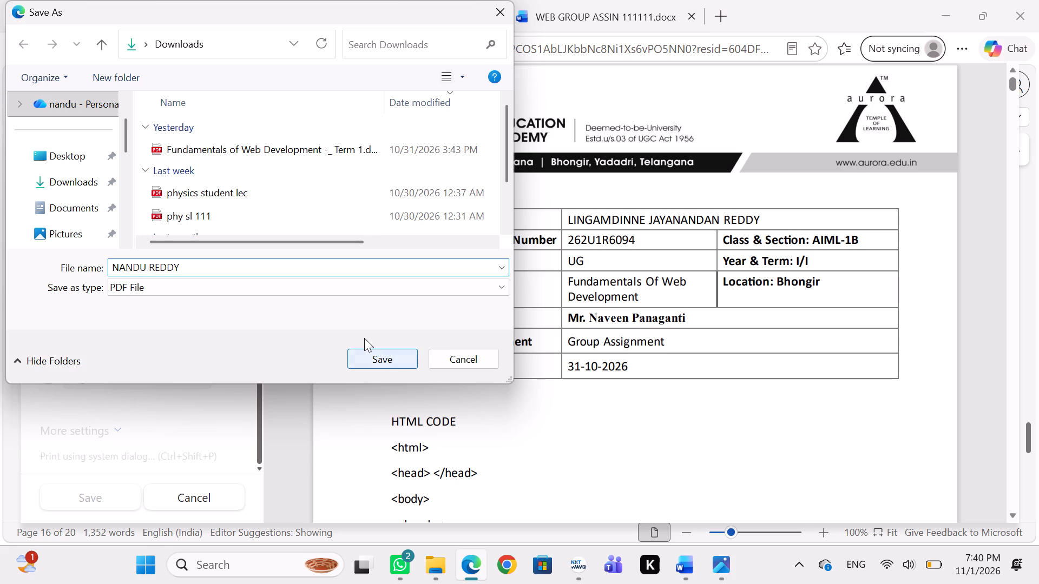
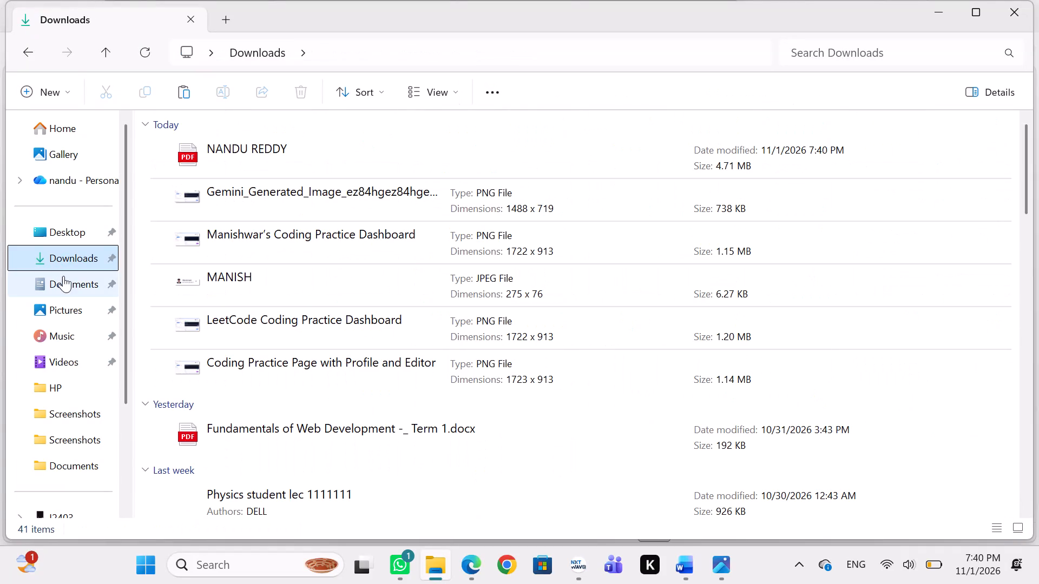
Open the newly saved 4.71 MB PDF in Downloads and check its pages from the student details table through the code, screenshots and explanation sections.
double_click(257, 163)
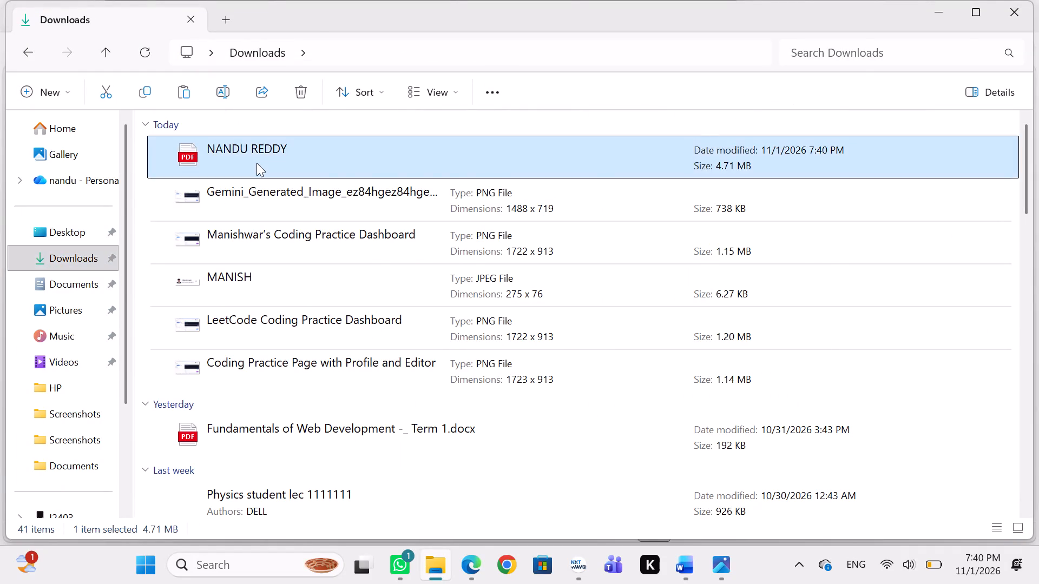
scroll(387, 342, "down", 4)
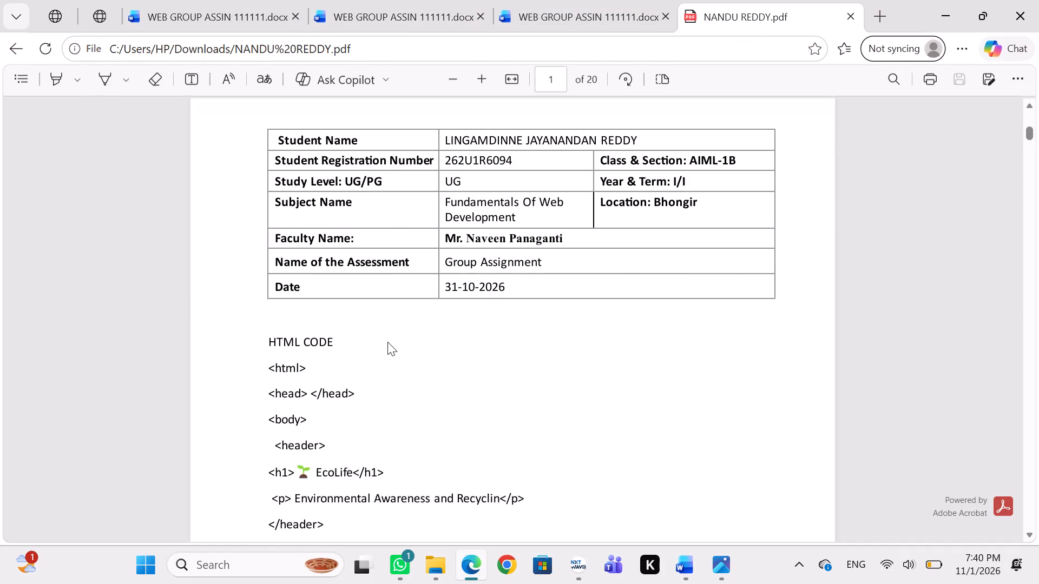
scroll(387, 342, "down", 10)
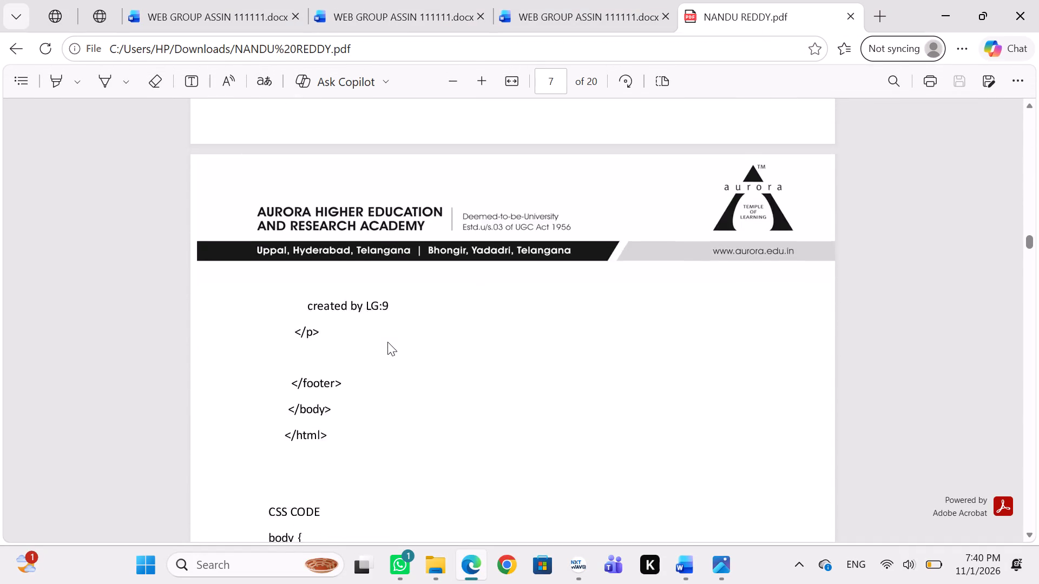
scroll(387, 342, "down", 9)
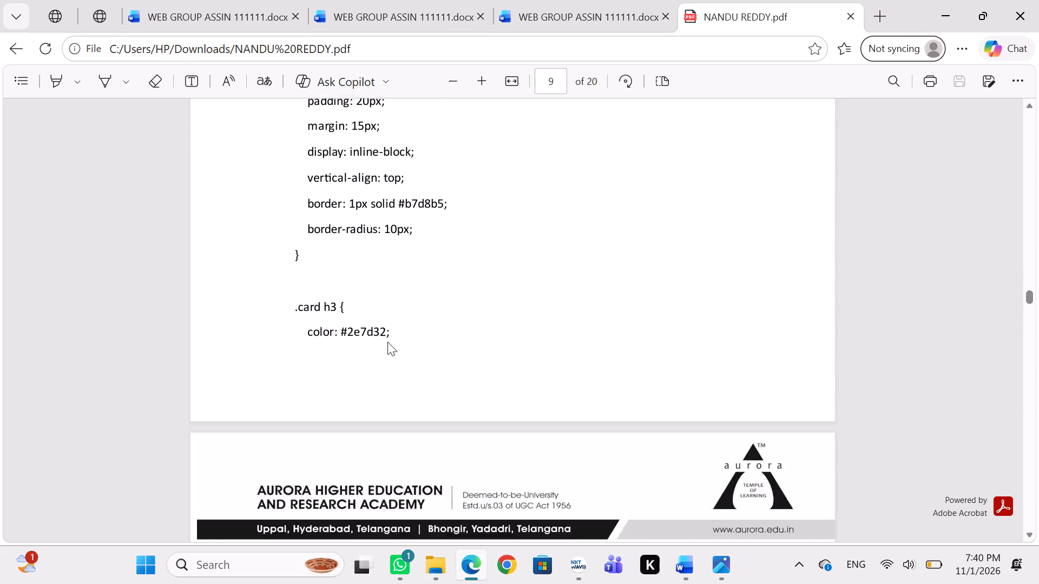
scroll(387, 342, "down", 10)
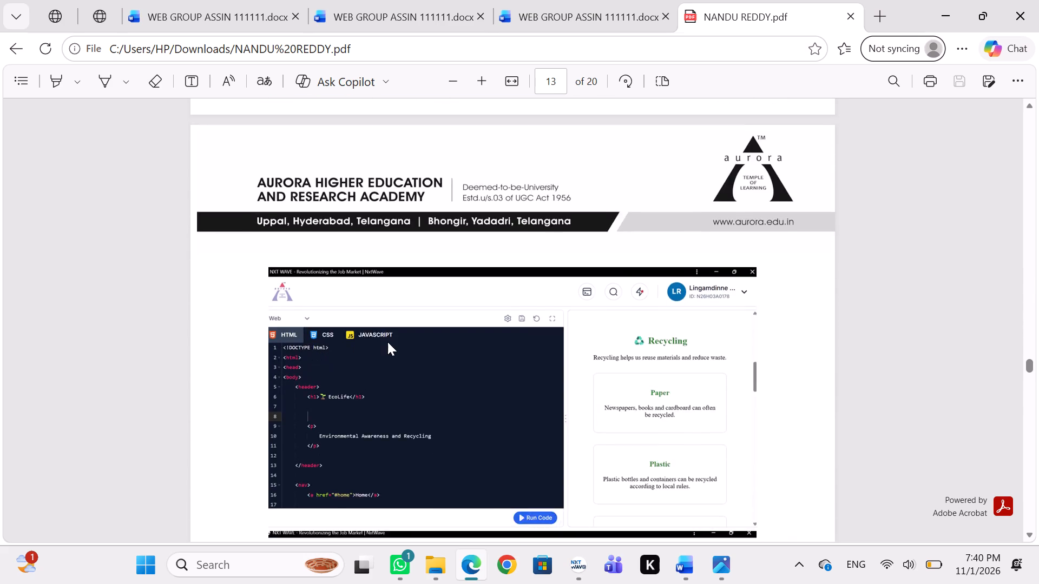
scroll(387, 342, "down", 10)
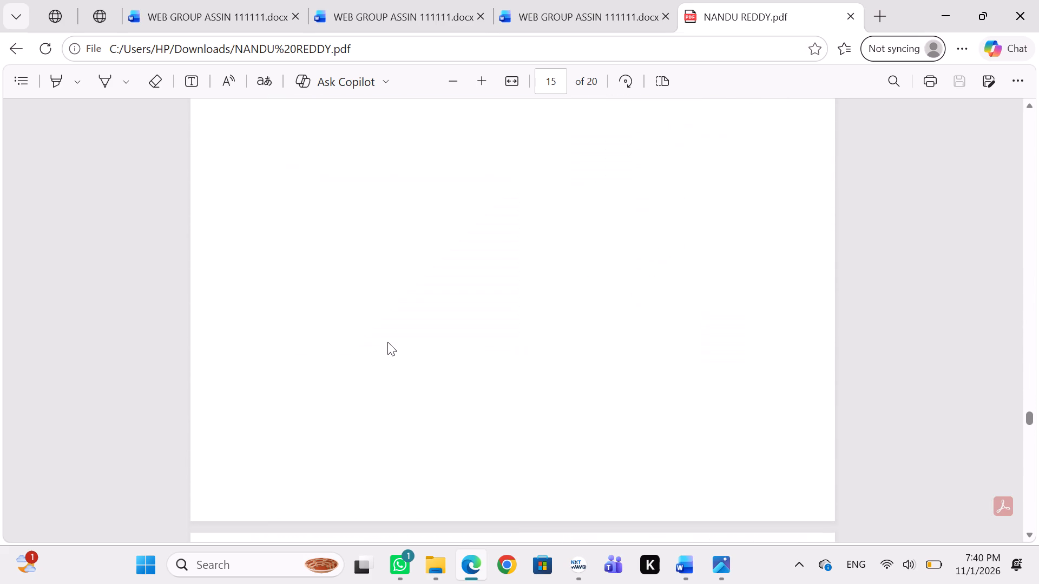
scroll(387, 342, "down", 1)
scroll(387, 342, "up", 1)
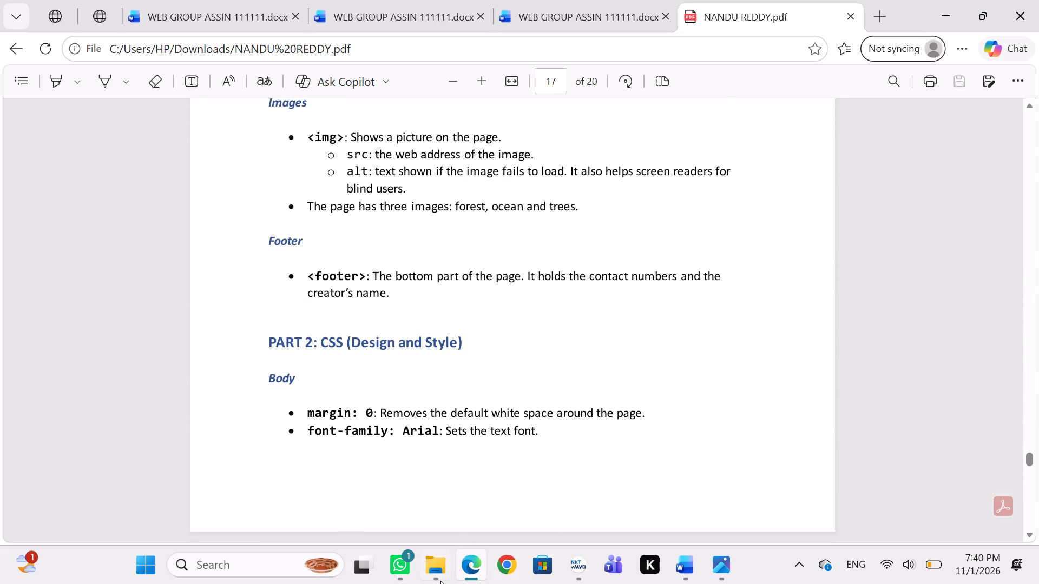